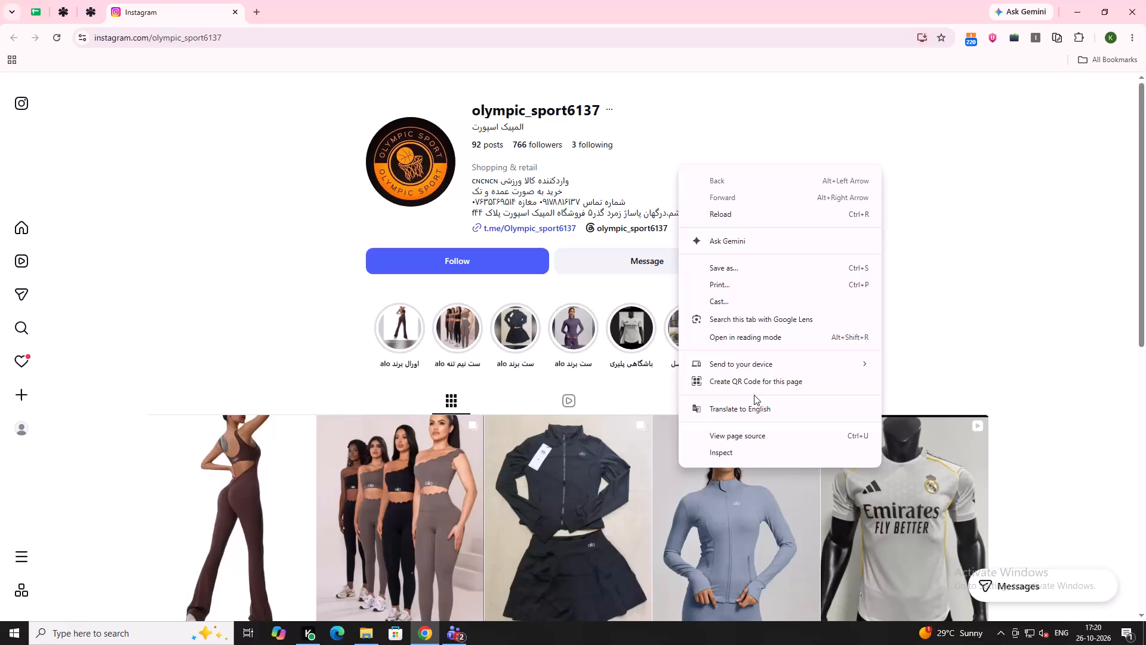
{"action": "left_click", "coordinate": [760, 401]}
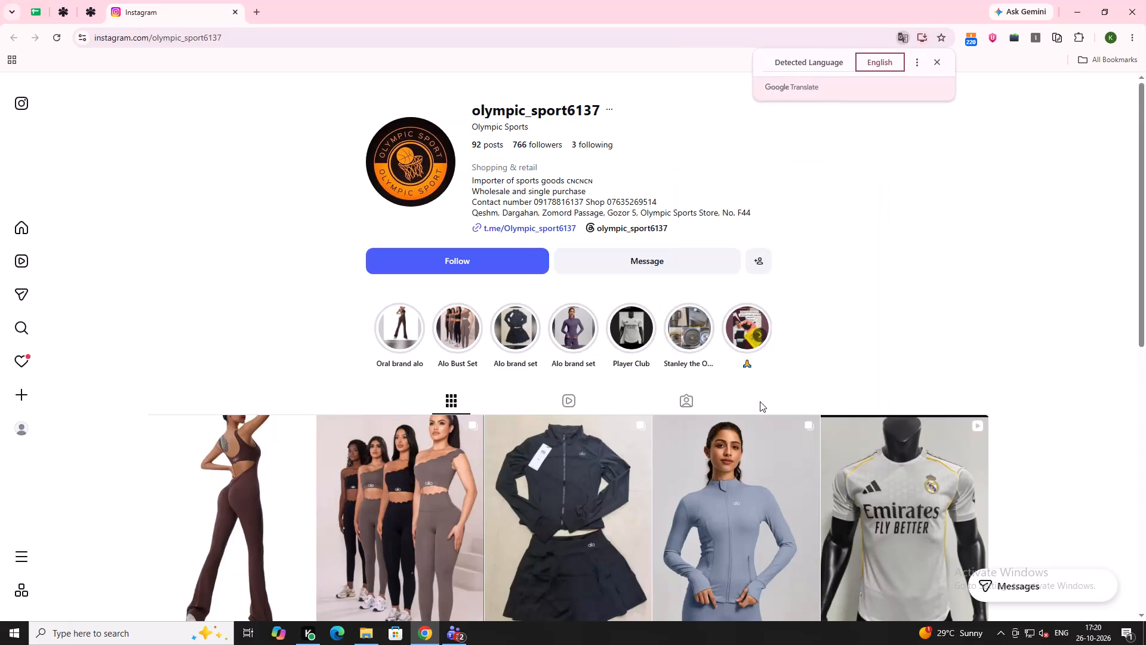
{"action": "key", "text": "ctrl+w"}
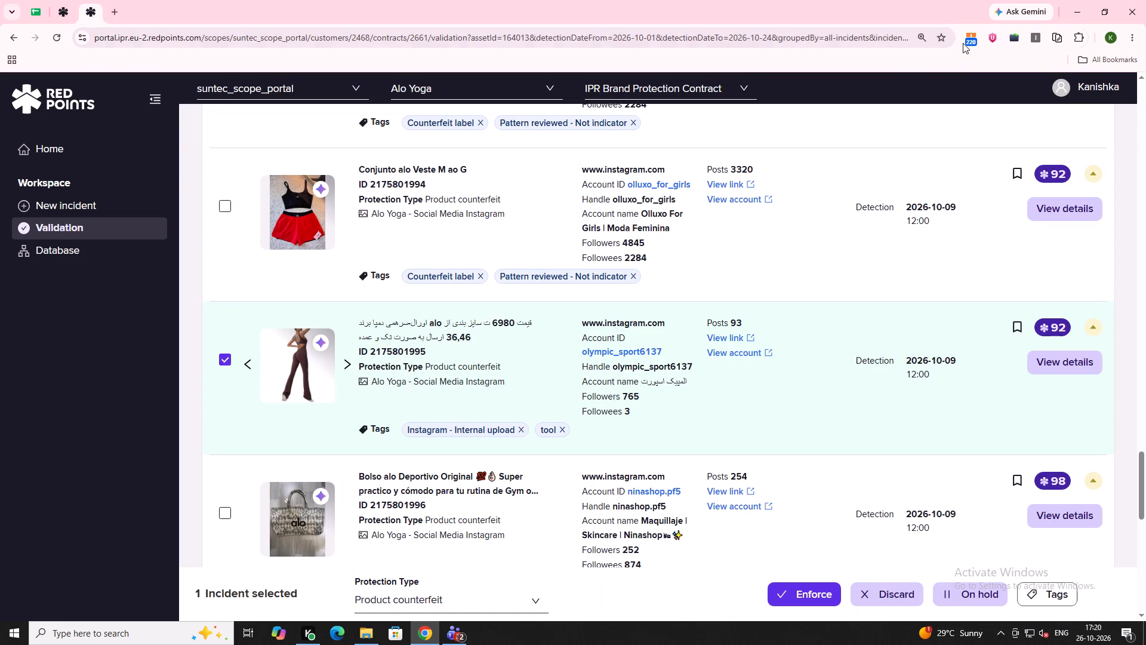
{"action": "left_click", "coordinate": [962, 42]}
{"action": "left_click", "coordinate": [1055, 598]}
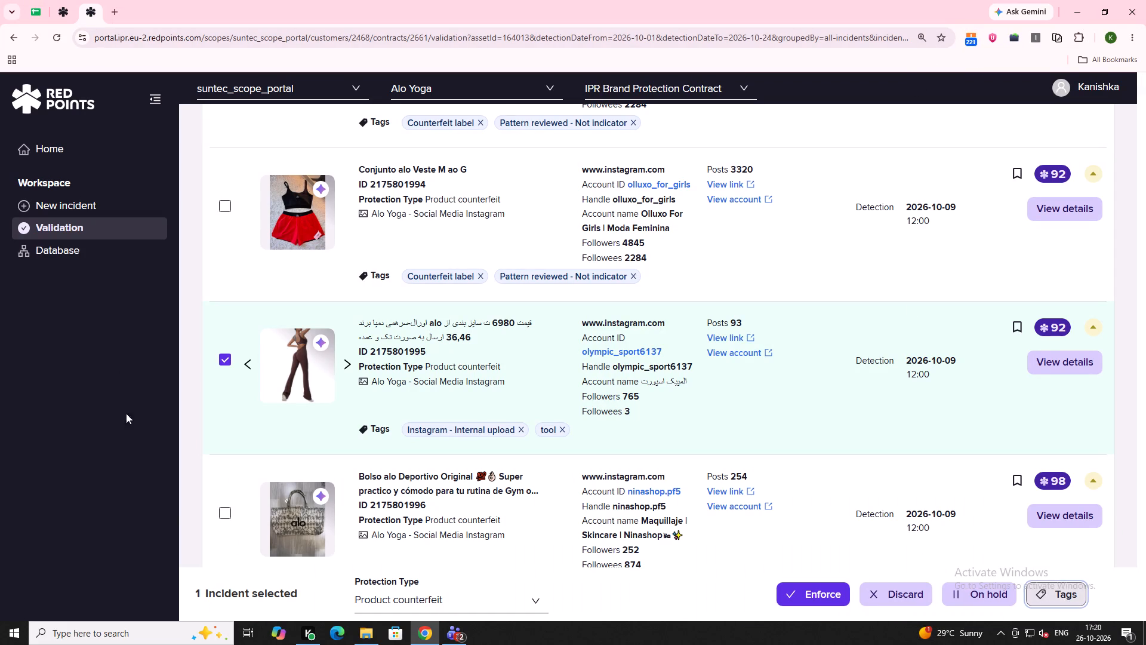
{"action": "left_click", "coordinate": [390, 270]}
{"action": "left_click", "coordinate": [394, 250]}
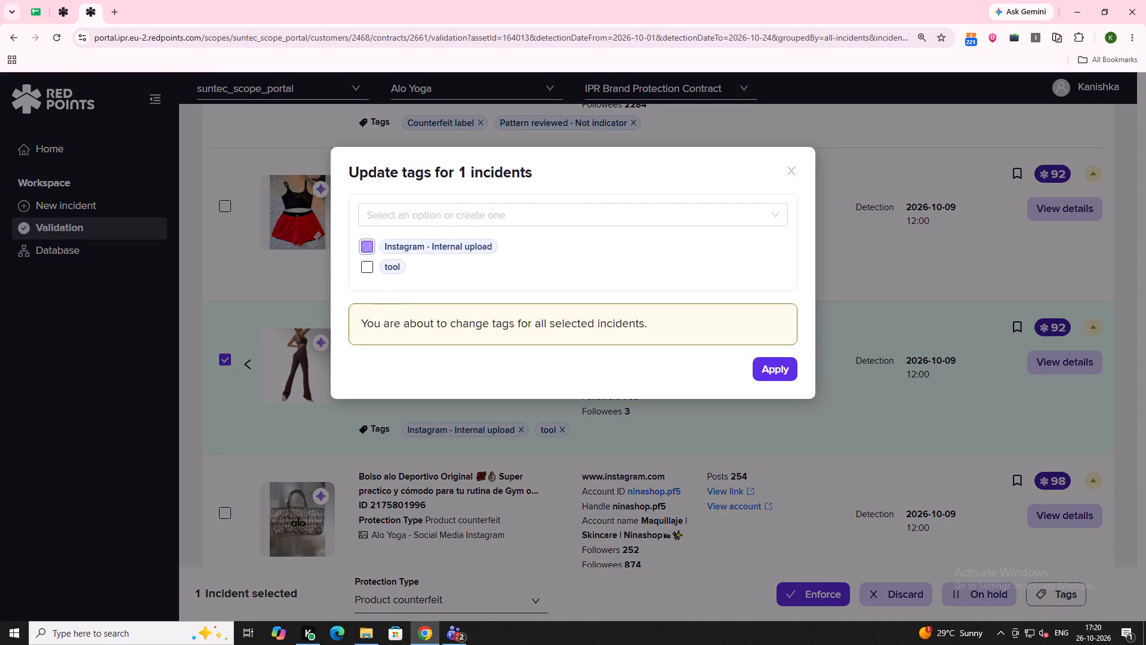
{"action": "left_click", "coordinate": [398, 224]}
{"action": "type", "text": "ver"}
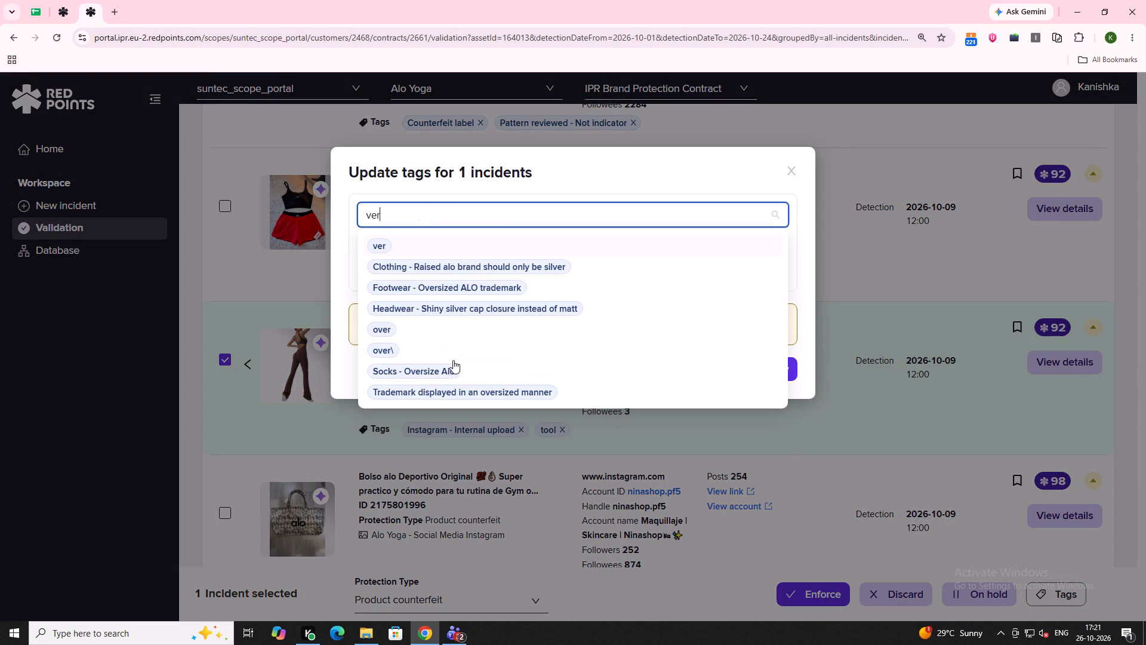
{"action": "left_click", "coordinate": [458, 386]}
{"action": "left_click", "coordinate": [793, 396]}
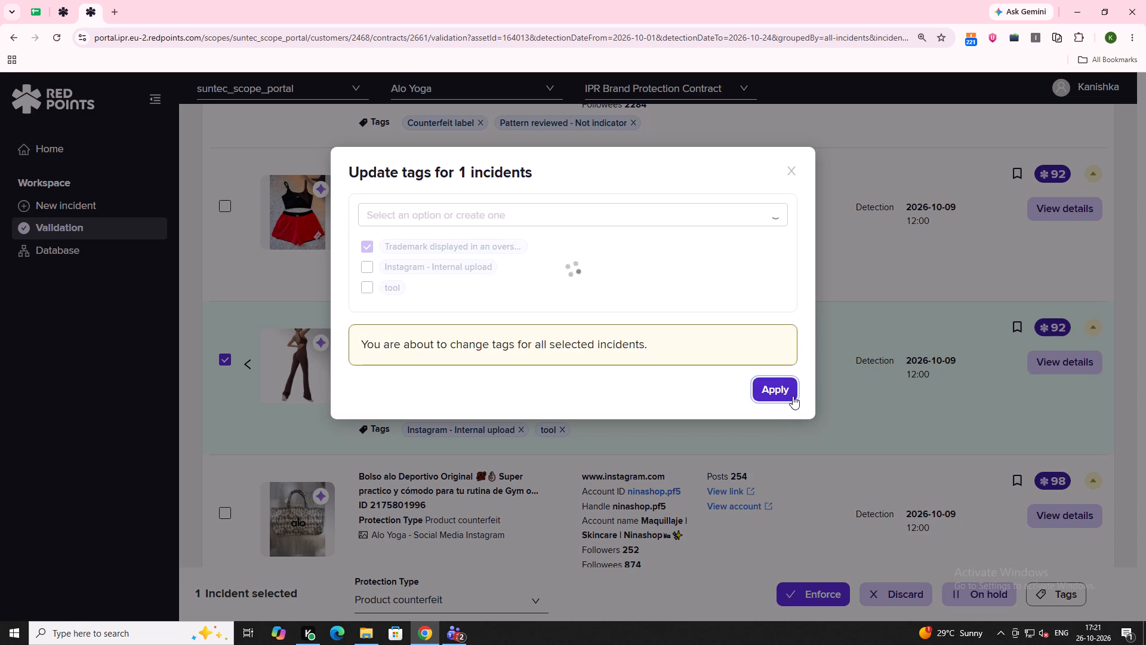
{"action": "left_click", "coordinate": [224, 354]}
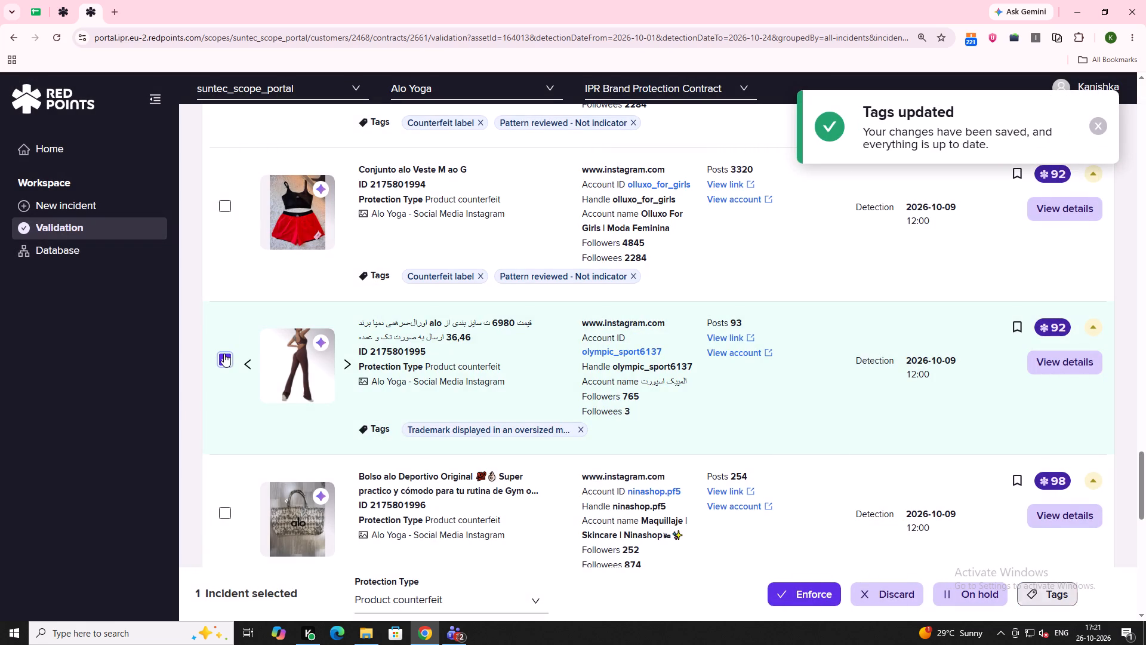
{"action": "scroll", "coordinate": [249, 360], "scroll_direction": "down", "scroll_amount": 1}
{"action": "left_click", "coordinate": [302, 459]}
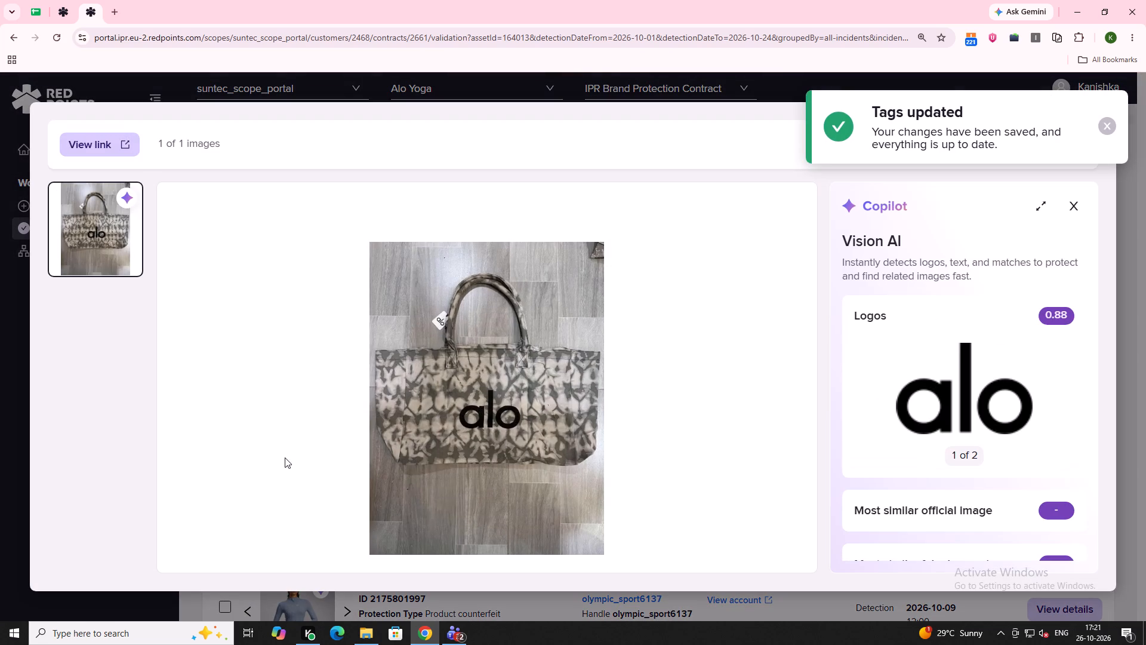
{"action": "key", "text": "Escape"}
{"action": "left_click", "coordinate": [220, 451]}
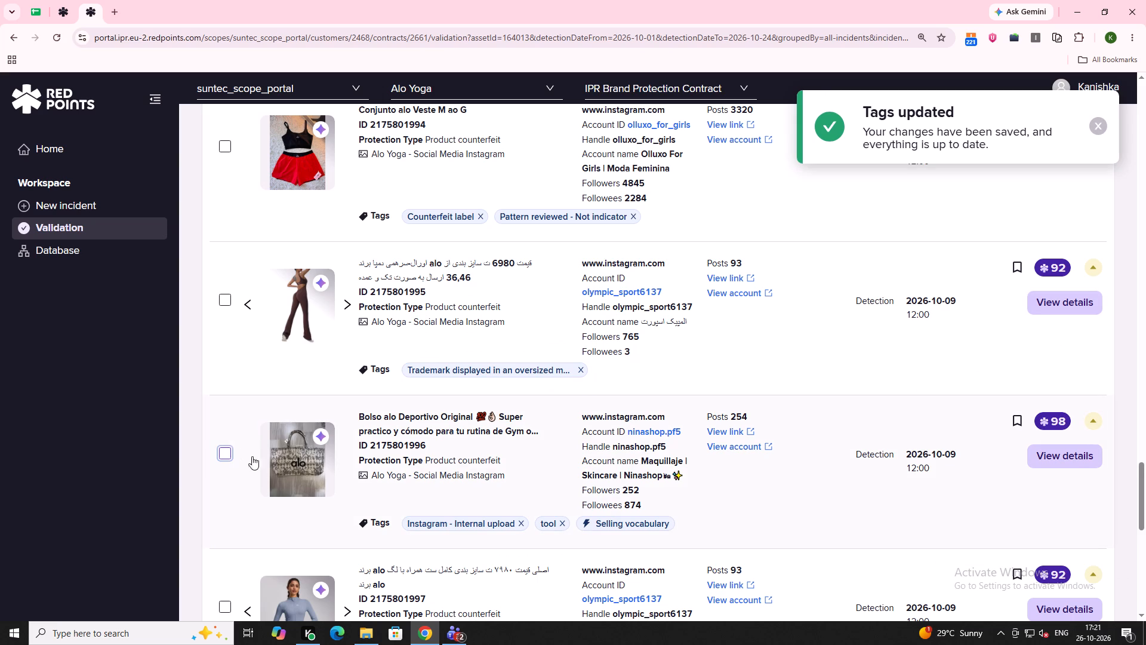
{"action": "left_click", "coordinate": [741, 446]}
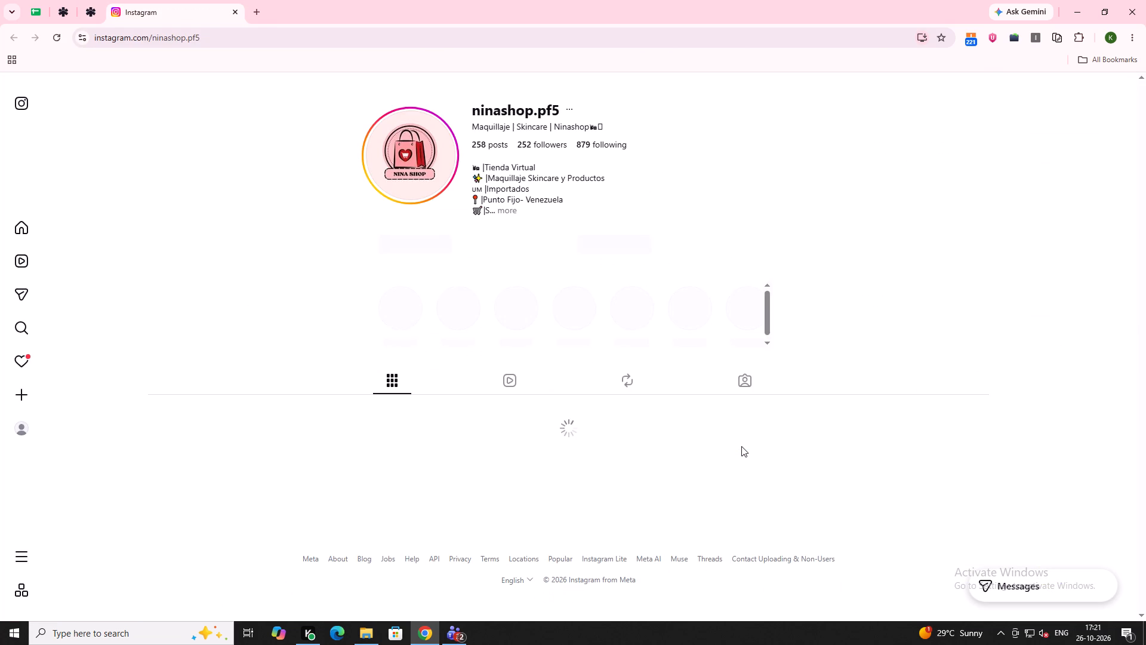
{"action": "left_click", "coordinate": [500, 213]}
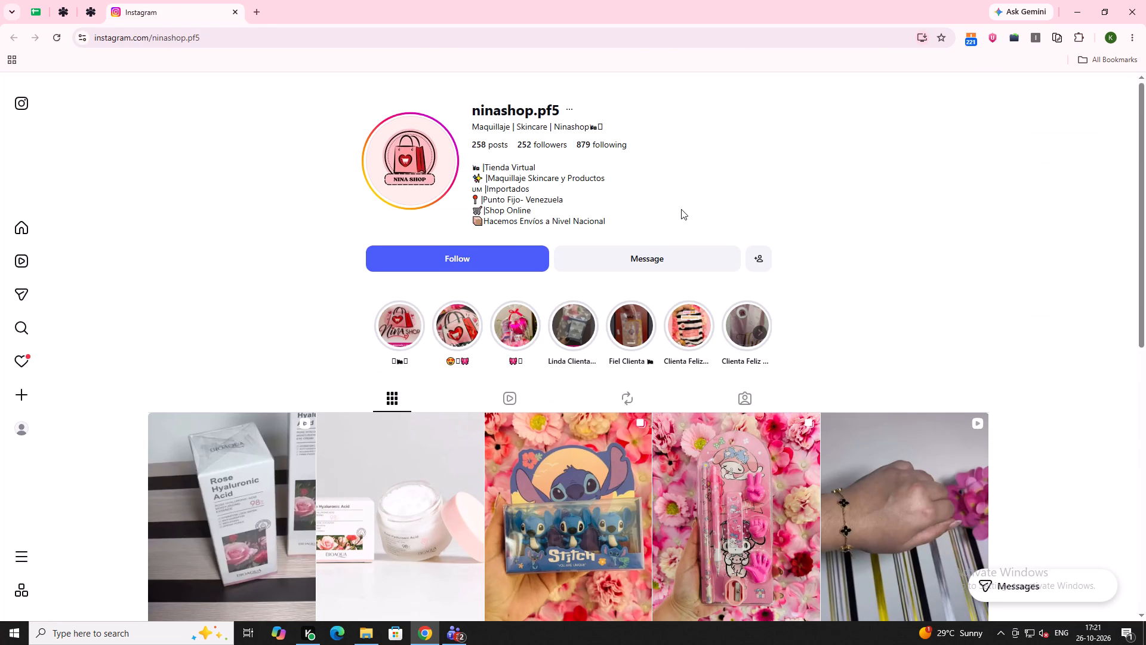
{"action": "right_click", "coordinate": [682, 209]}
{"action": "left_click", "coordinate": [673, 195]}
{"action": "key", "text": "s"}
{"action": "key", "text": "ctrl+w"}
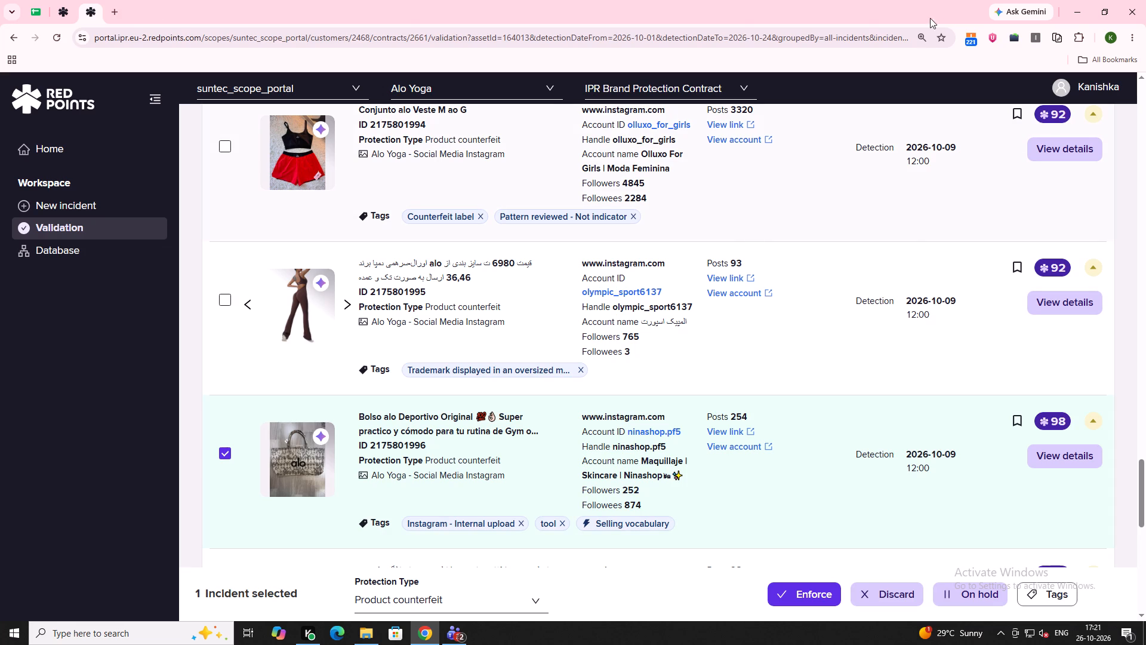
{"action": "left_click", "coordinate": [966, 31]}
{"action": "left_click", "coordinate": [1042, 597]}
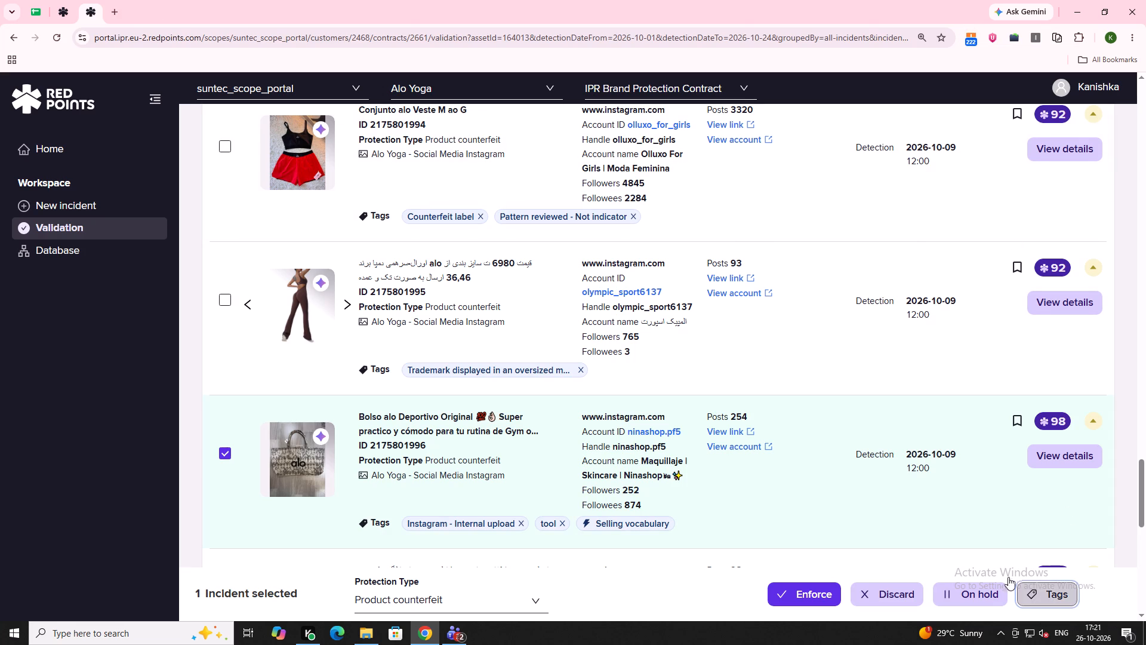
{"action": "left_click", "coordinate": [398, 287]}
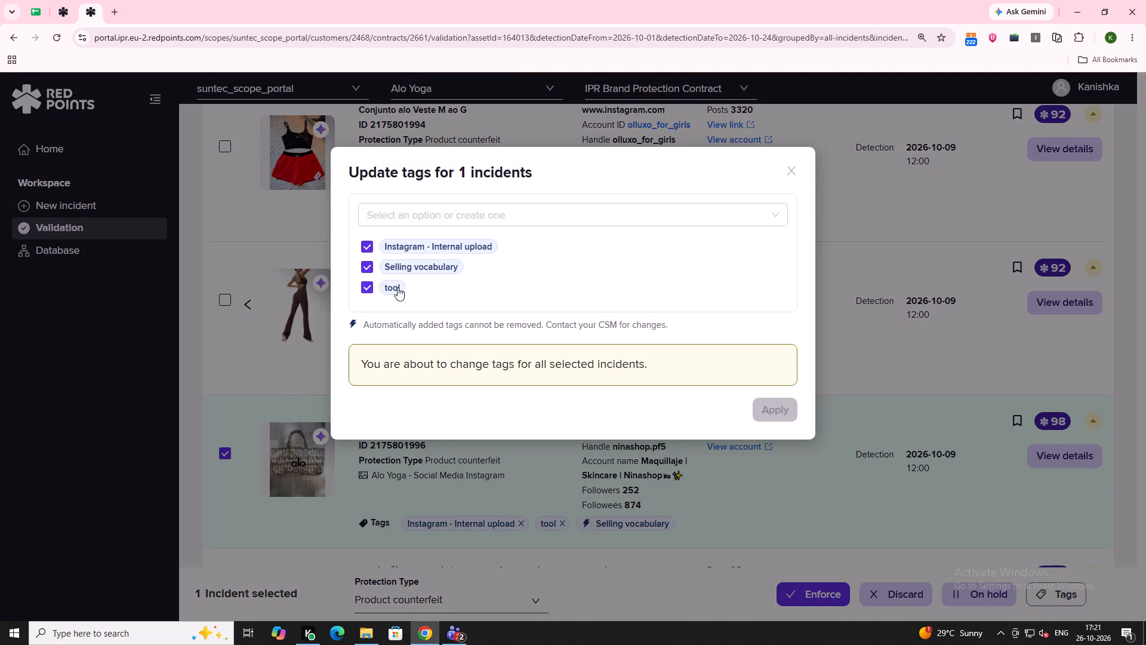
{"action": "left_click", "coordinate": [392, 268]}
{"action": "left_click", "coordinate": [392, 244]}
{"action": "left_click", "coordinate": [395, 283]}
{"action": "left_click", "coordinate": [387, 225]}
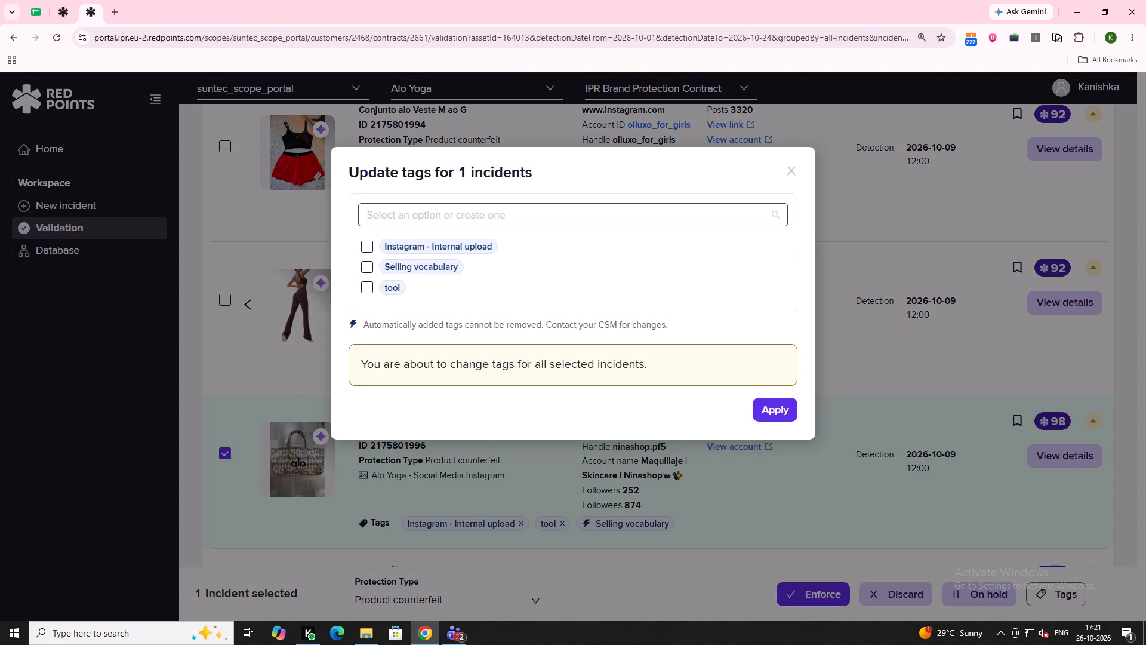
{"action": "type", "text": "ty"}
{"action": "left_click", "coordinate": [440, 303]}
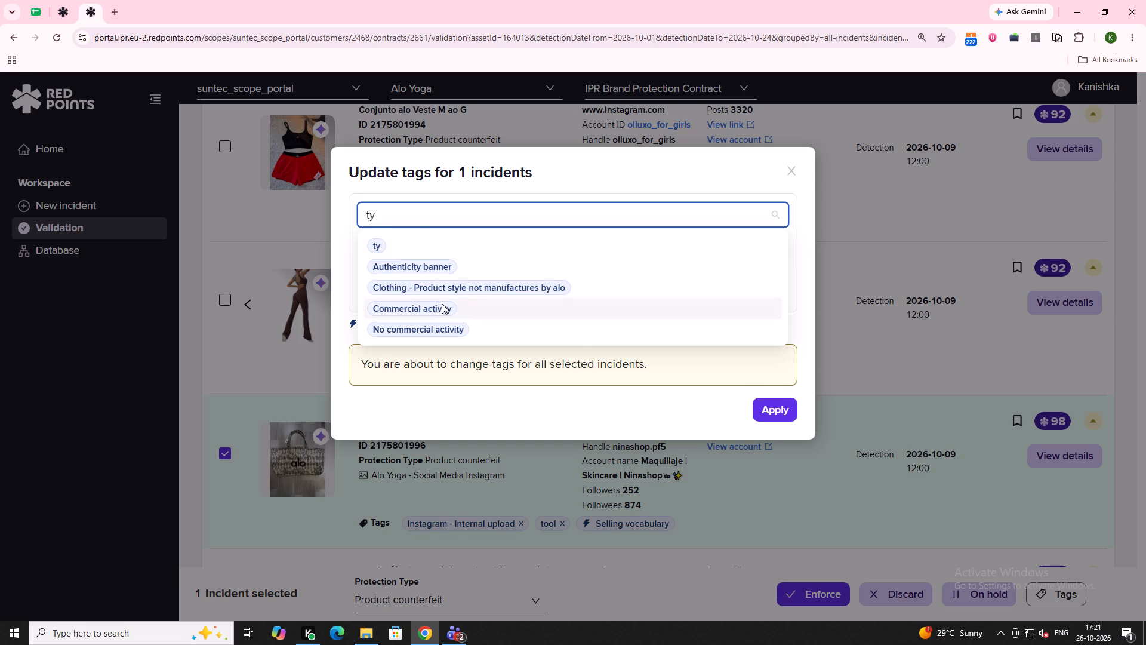
{"action": "left_click", "coordinate": [767, 435]}
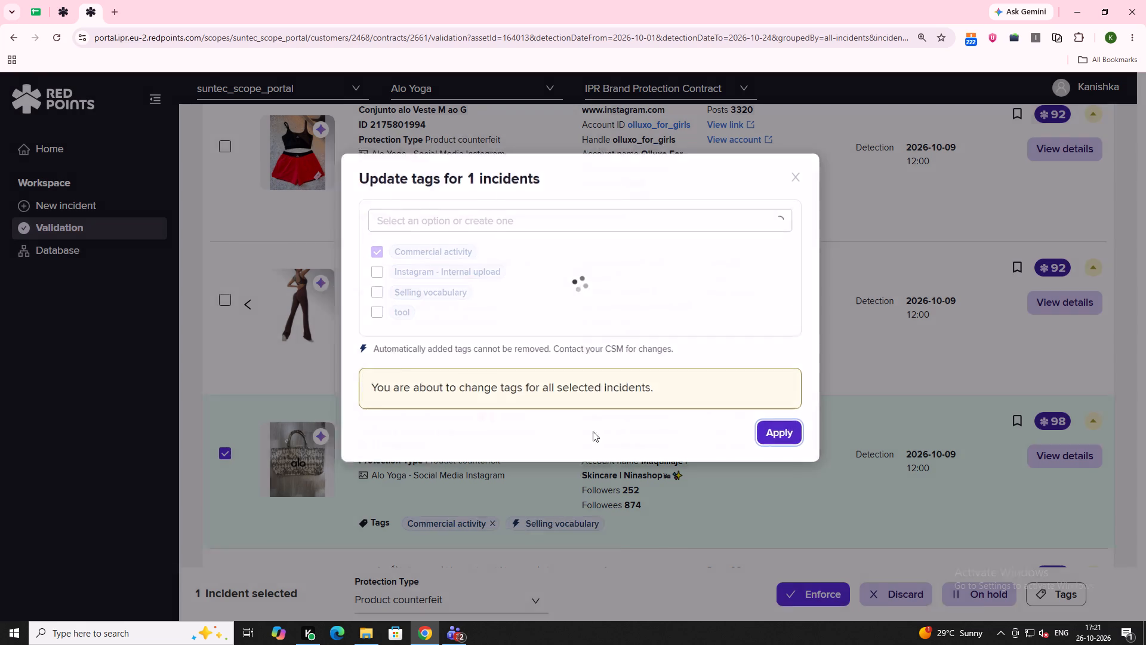
{"action": "left_click", "coordinate": [227, 454]}
{"action": "scroll", "coordinate": [338, 373], "scroll_direction": "down", "scroll_amount": 3}
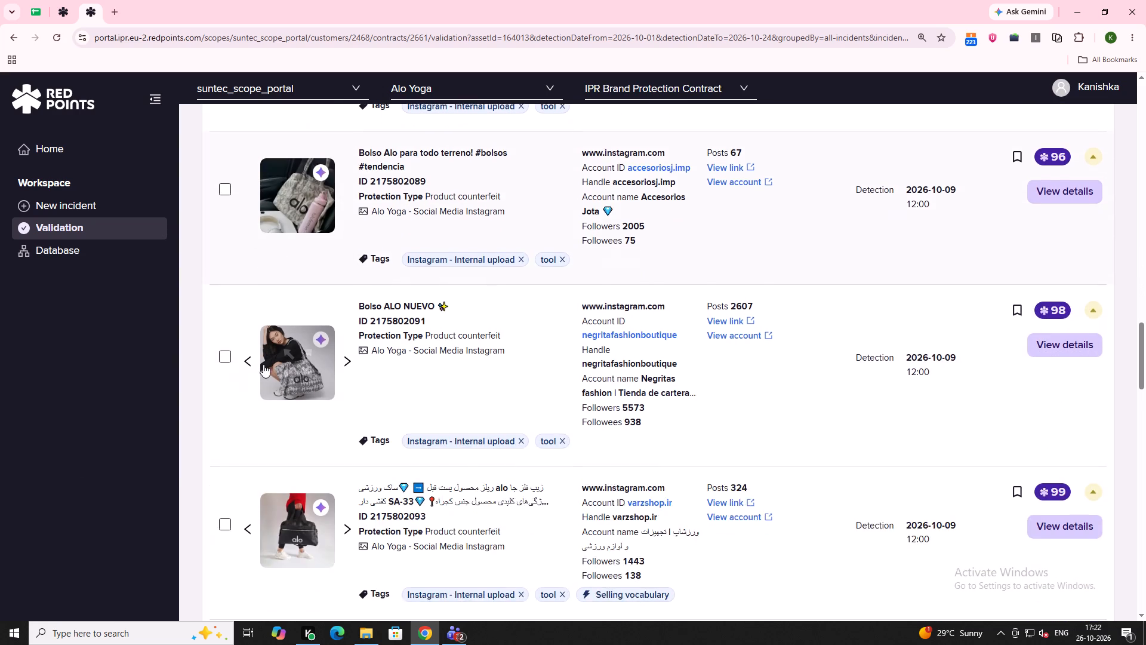
Look through the remaining incidents on page 9 of the validation list and go to page 10.
{"action": "scroll", "coordinate": [263, 364], "scroll_direction": "down", "scroll_amount": 18}
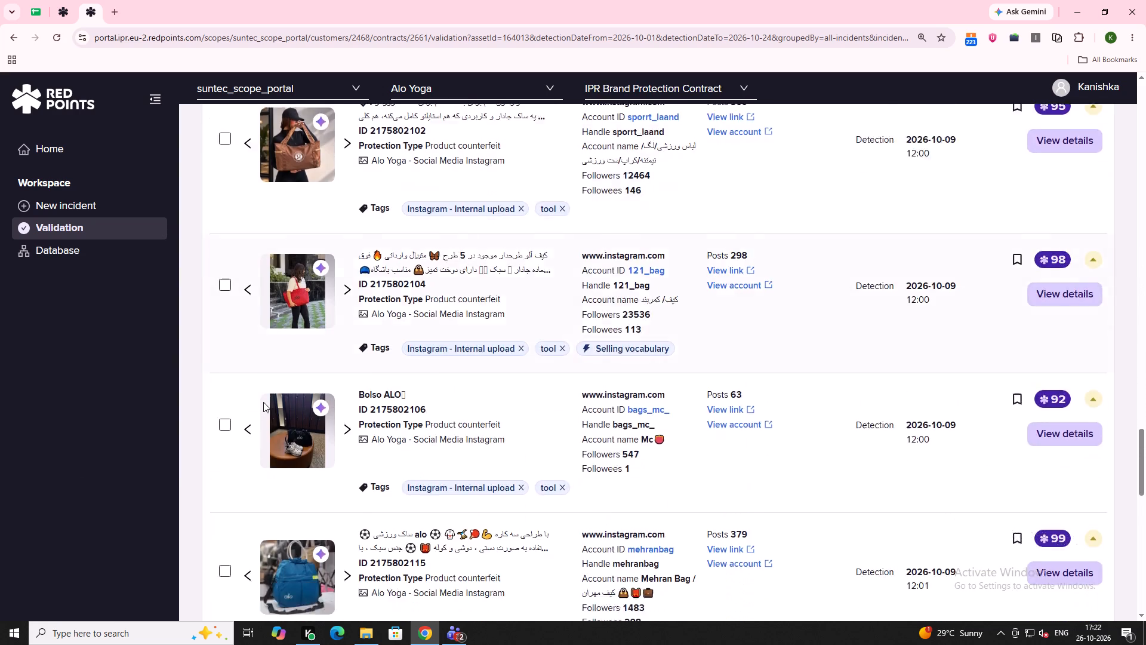
{"action": "scroll", "coordinate": [263, 402], "scroll_direction": "down", "scroll_amount": 13}
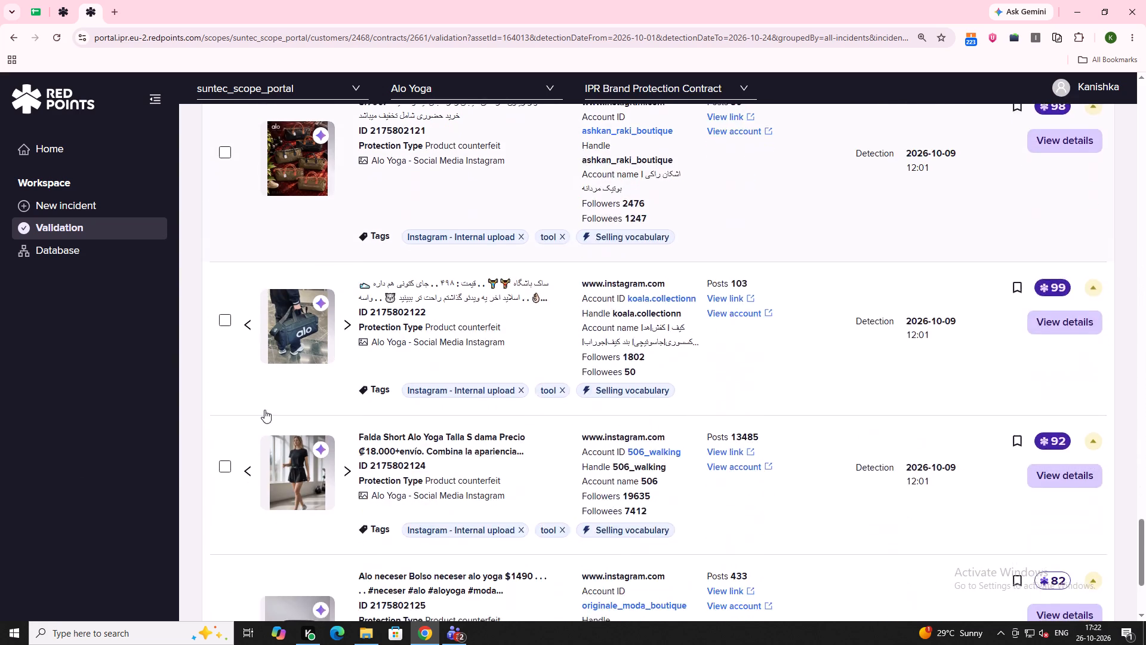
{"action": "scroll", "coordinate": [264, 410], "scroll_direction": "down", "scroll_amount": 6}
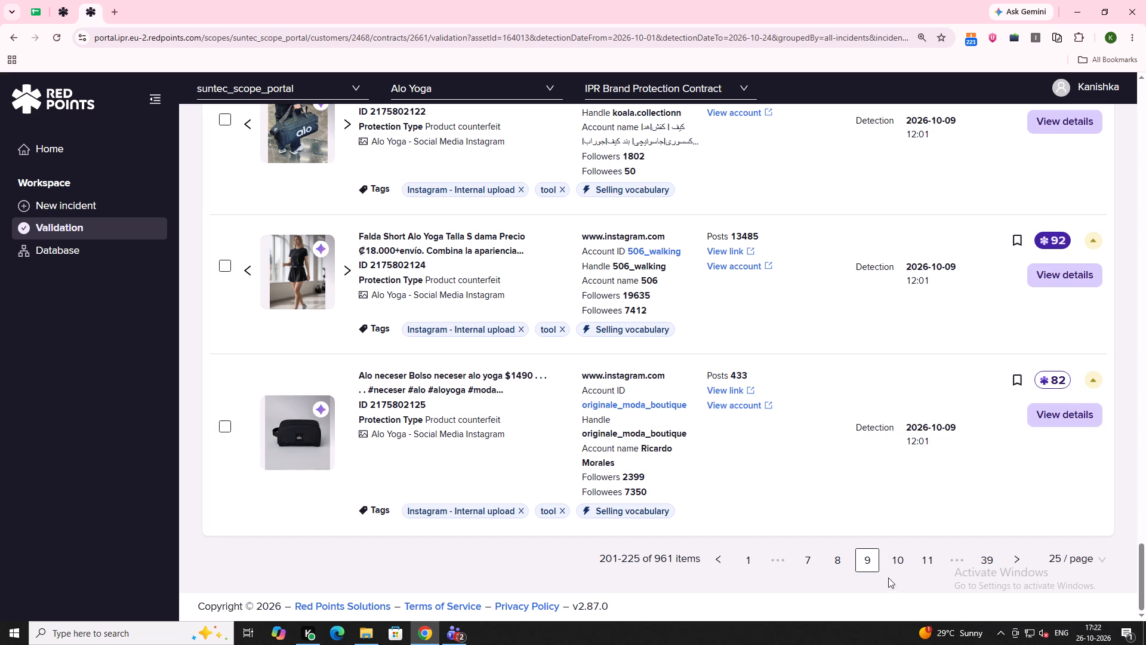
{"action": "left_click", "coordinate": [889, 566]}
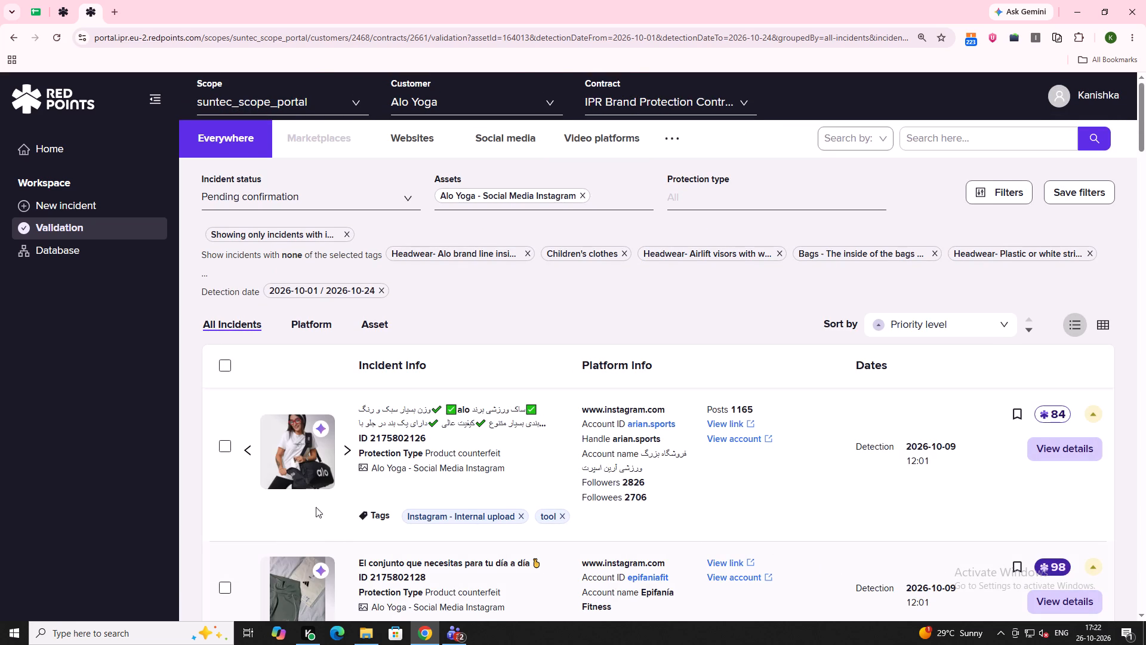
{"action": "scroll", "coordinate": [303, 468], "scroll_direction": "down", "scroll_amount": 2}
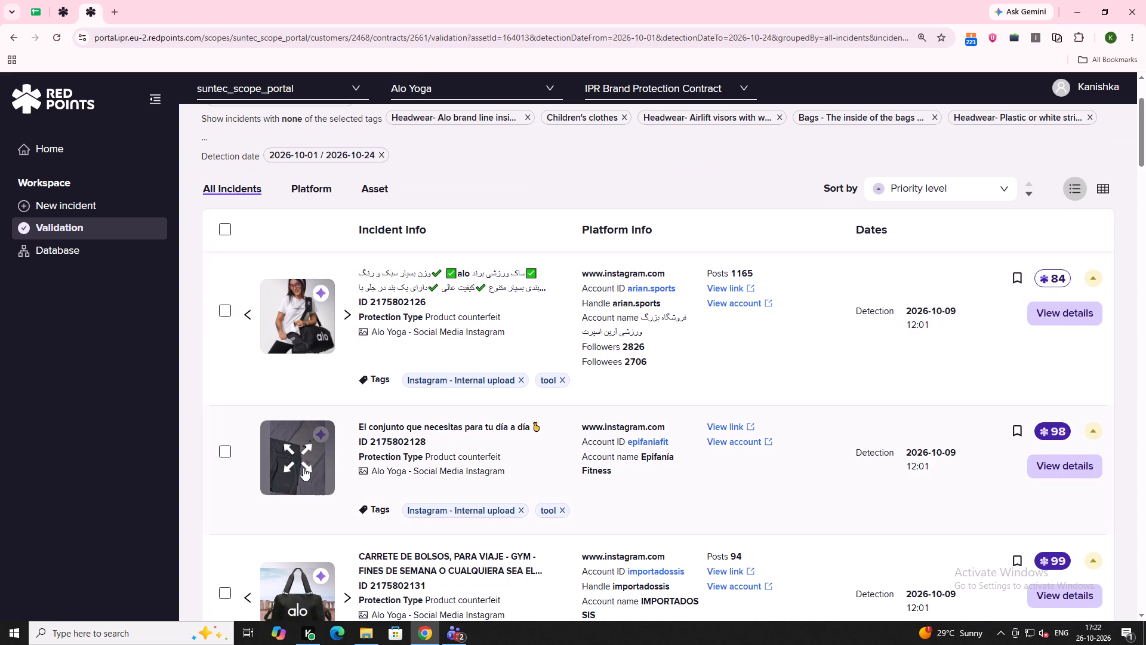
{"action": "scroll", "coordinate": [303, 468], "scroll_direction": "down", "scroll_amount": 11}
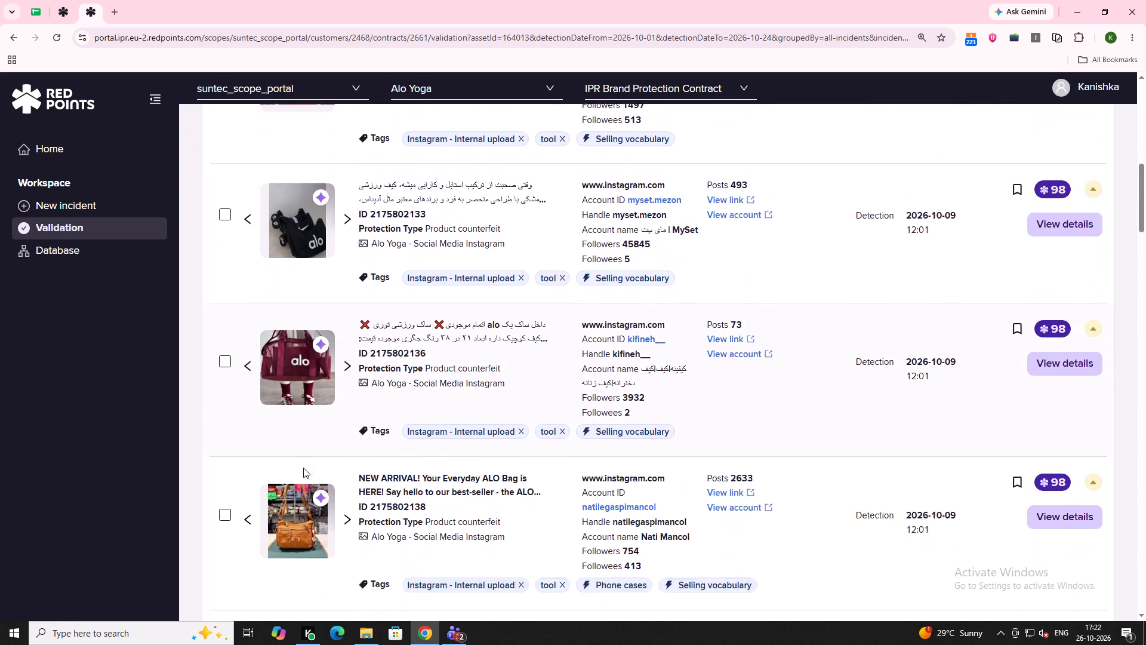
{"action": "scroll", "coordinate": [303, 468], "scroll_direction": "down", "scroll_amount": 6}
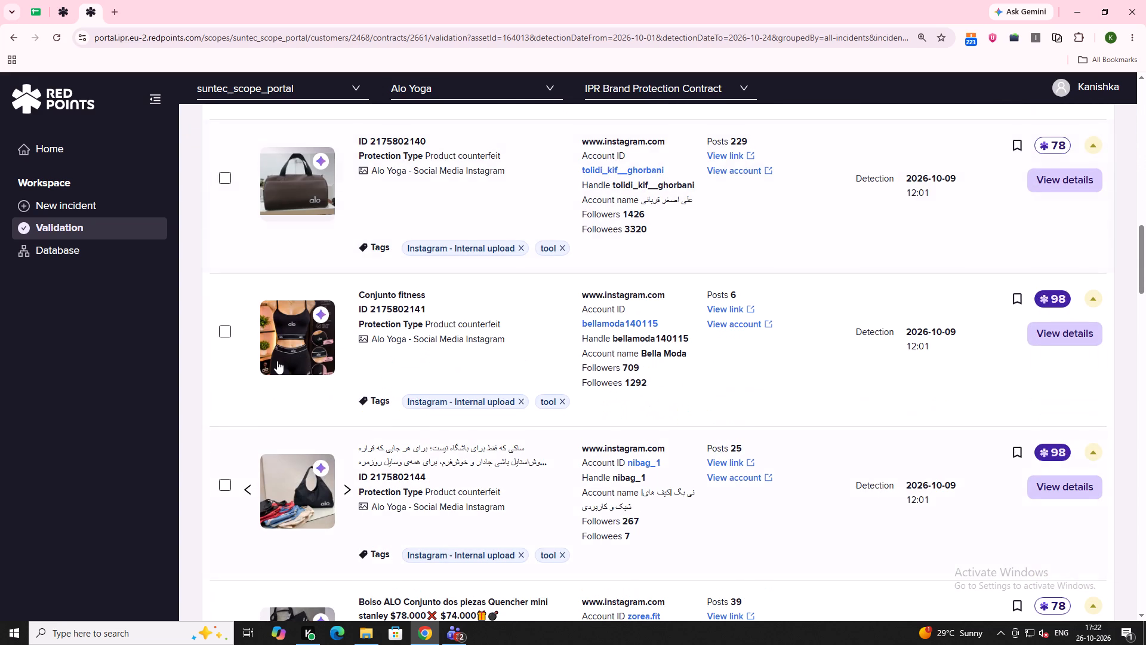
{"action": "left_click", "coordinate": [277, 352]}
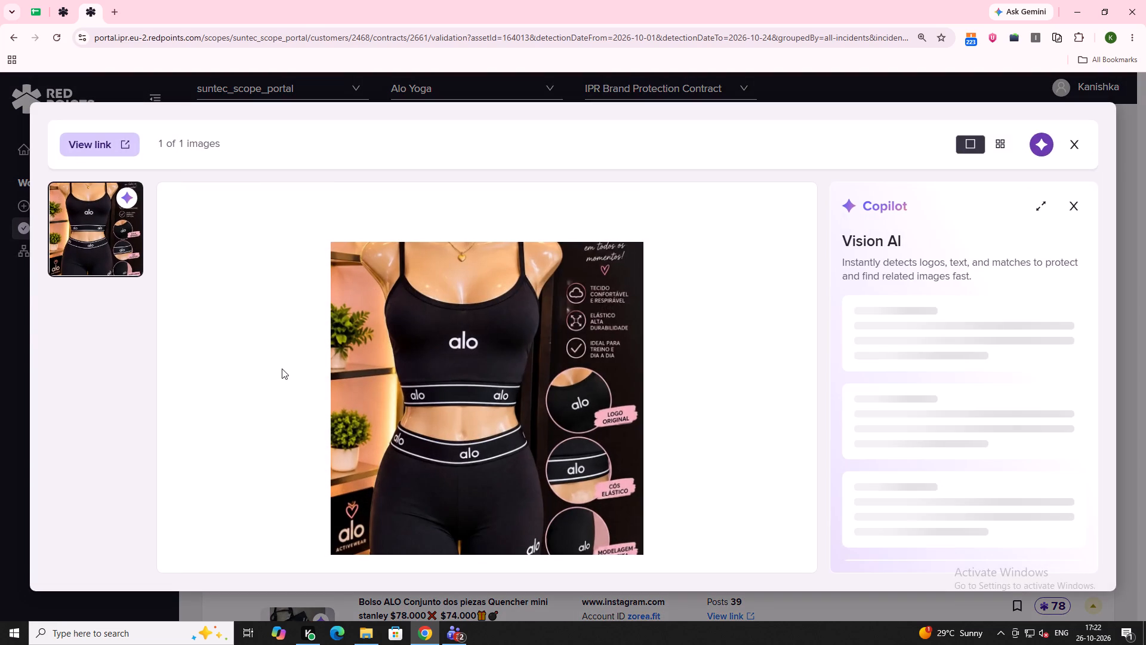
{"action": "key", "text": "Escape"}
{"action": "key", "text": "Escape"}
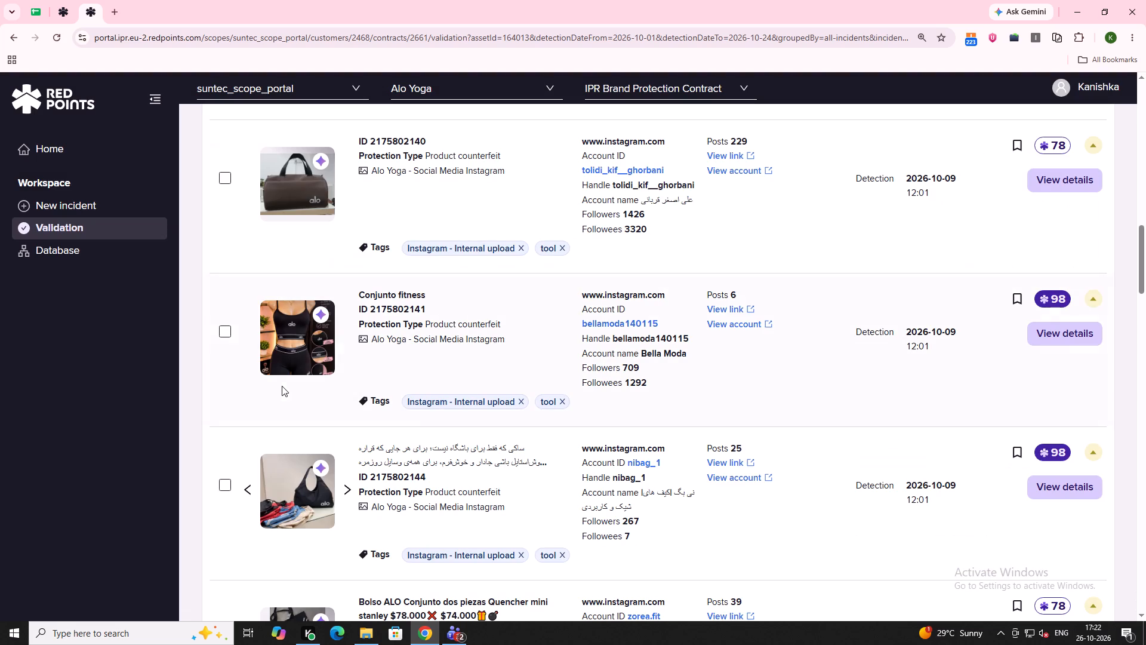
{"action": "left_click", "coordinate": [219, 330]}
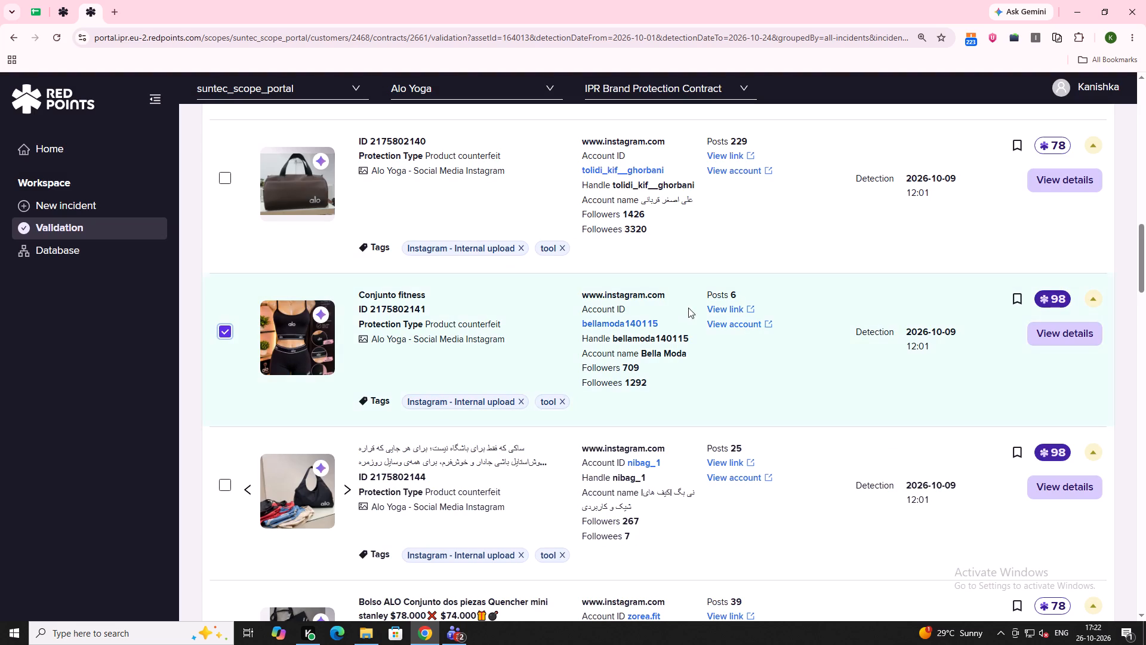
{"action": "left_click", "coordinate": [718, 327]}
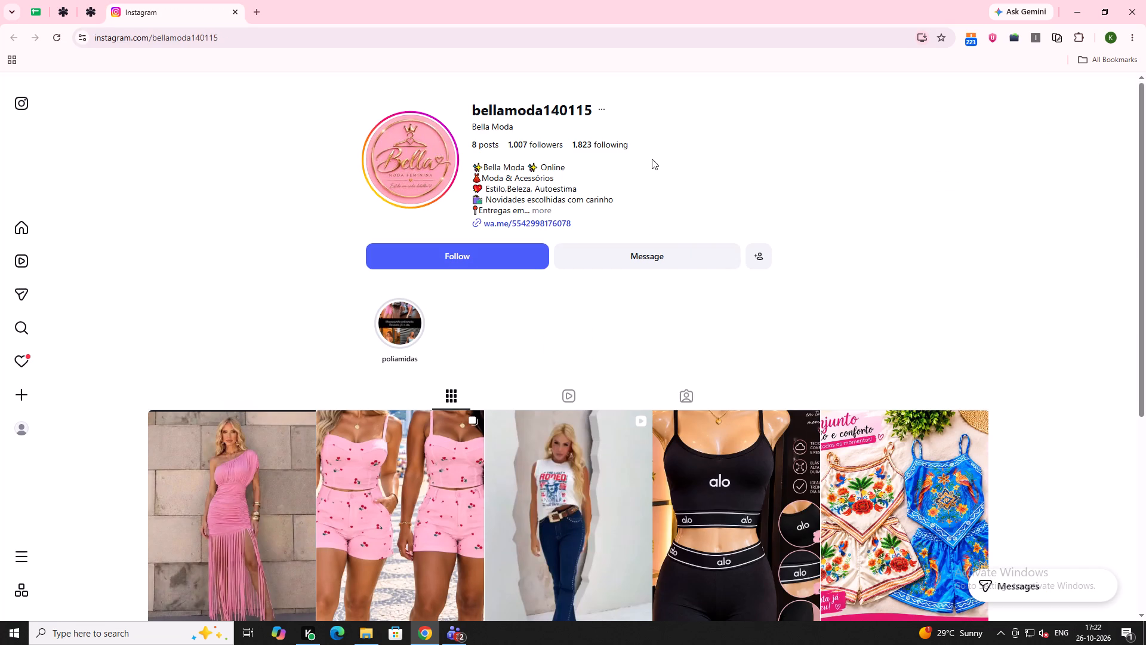
{"action": "key", "text": "ctrl+w"}
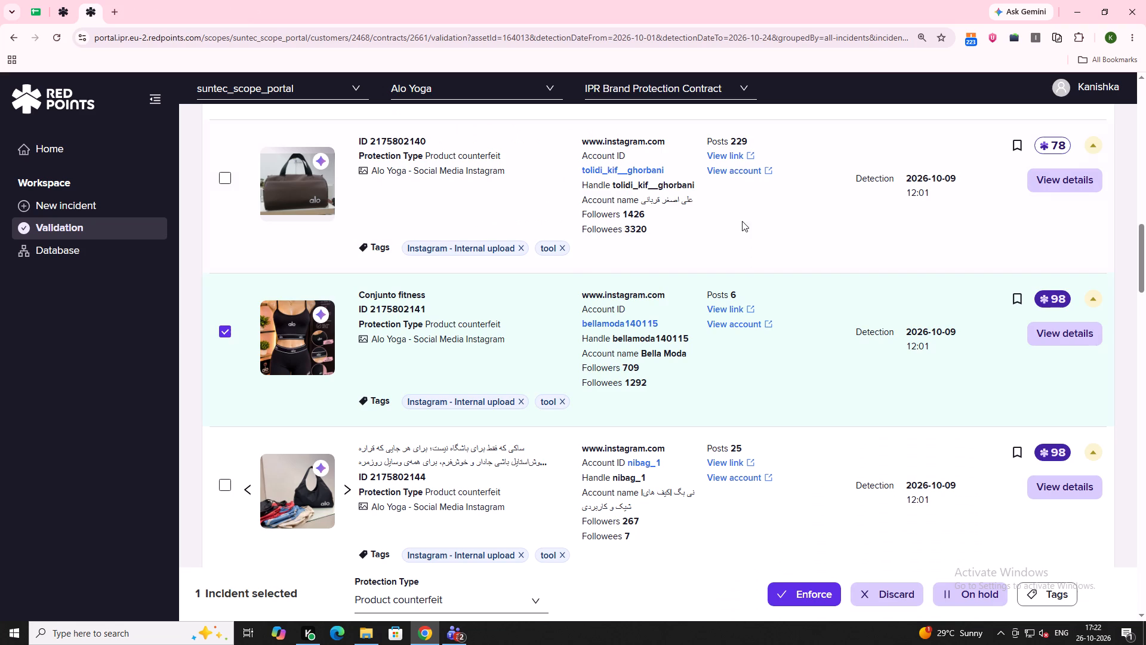
{"action": "left_click", "coordinate": [972, 37]}
{"action": "left_click", "coordinate": [1060, 589]}
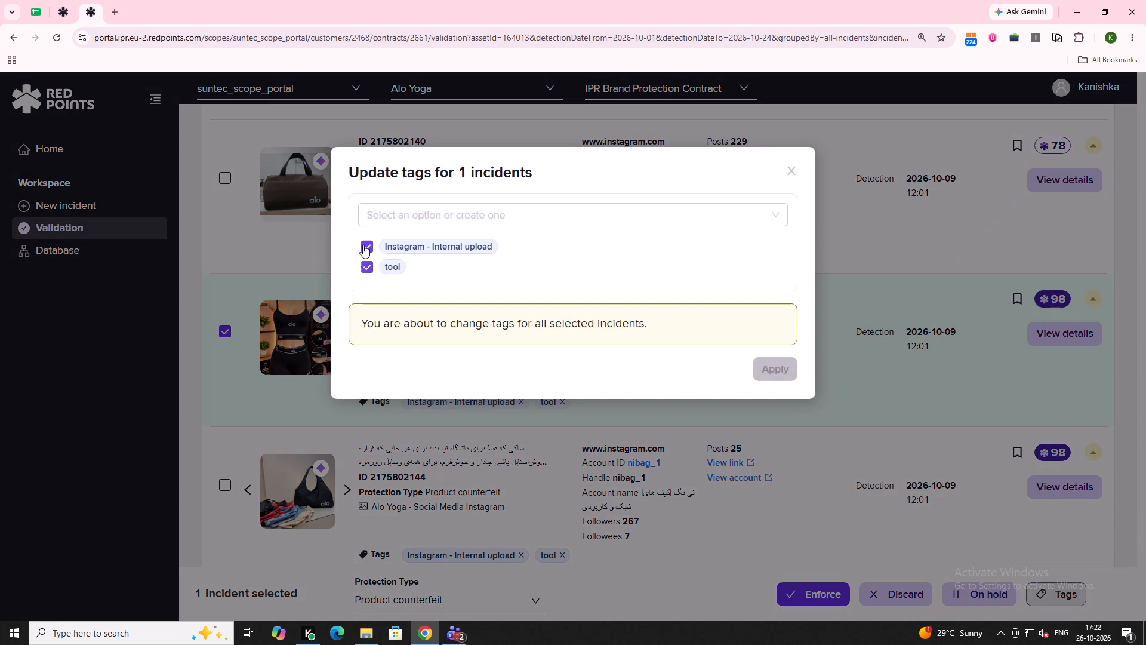
{"action": "left_click", "coordinate": [393, 262]}
{"action": "left_click", "coordinate": [393, 246]}
{"action": "left_click", "coordinate": [396, 219]}
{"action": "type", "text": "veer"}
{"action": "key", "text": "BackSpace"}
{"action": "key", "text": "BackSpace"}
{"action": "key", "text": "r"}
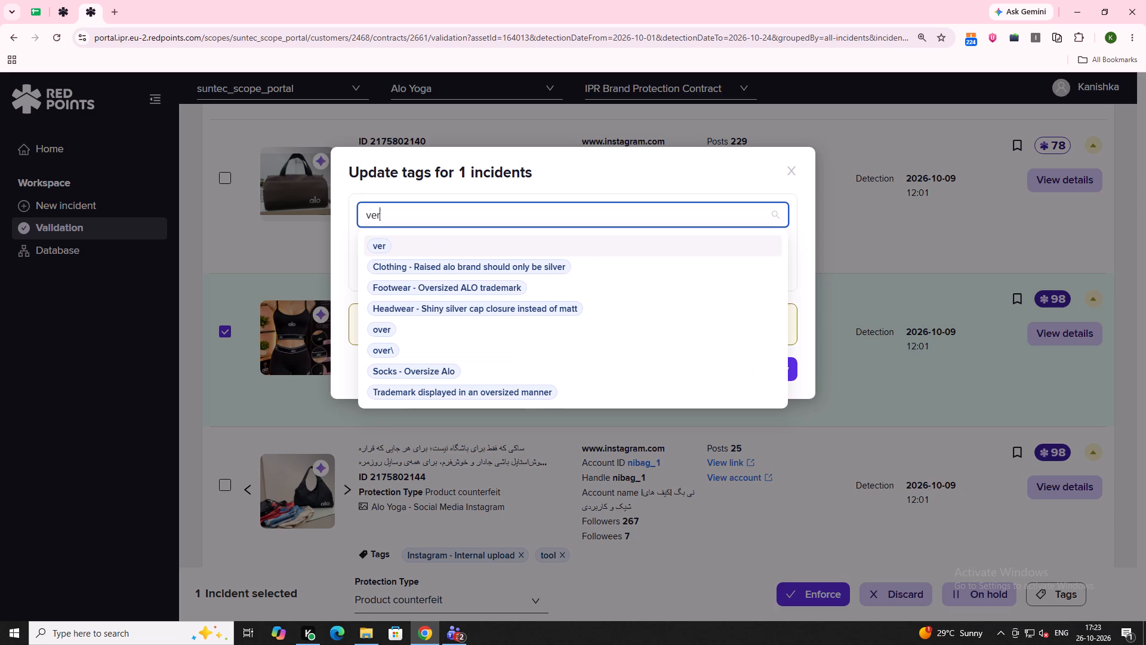
{"action": "left_click", "coordinate": [435, 389]}
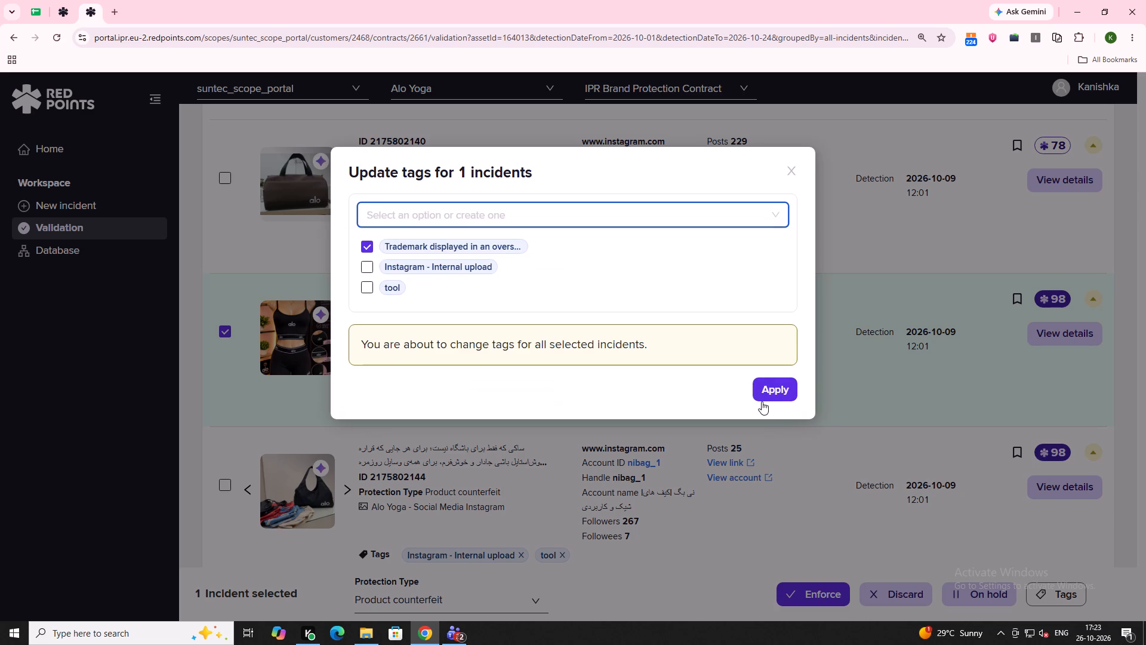
{"action": "left_click", "coordinate": [764, 395]}
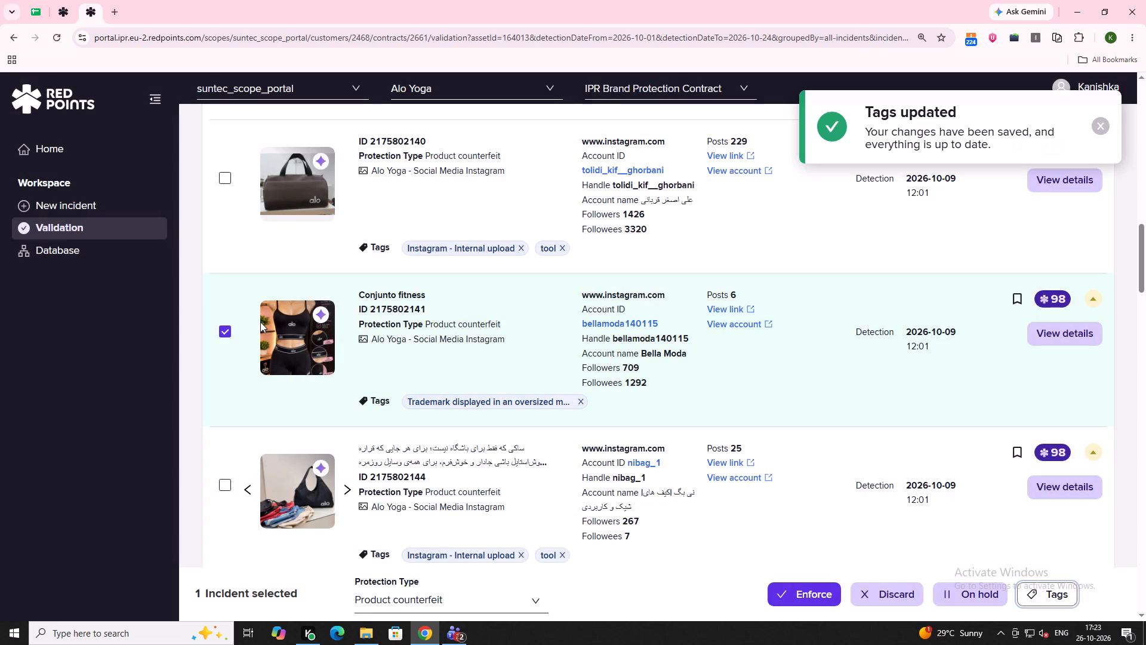
{"action": "left_click", "coordinate": [229, 327]}
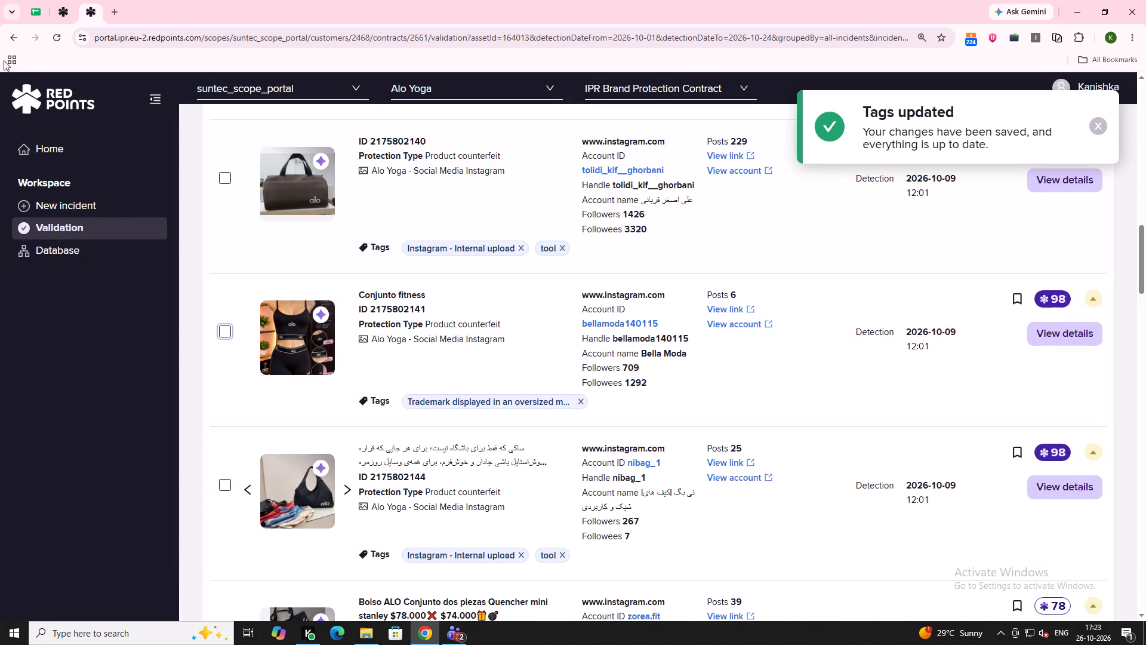
Open the bookmarked OCR Sheet in a new browser tab and select cell A29 on the Feed's sheet.
{"action": "key", "text": "ctrl+t"}
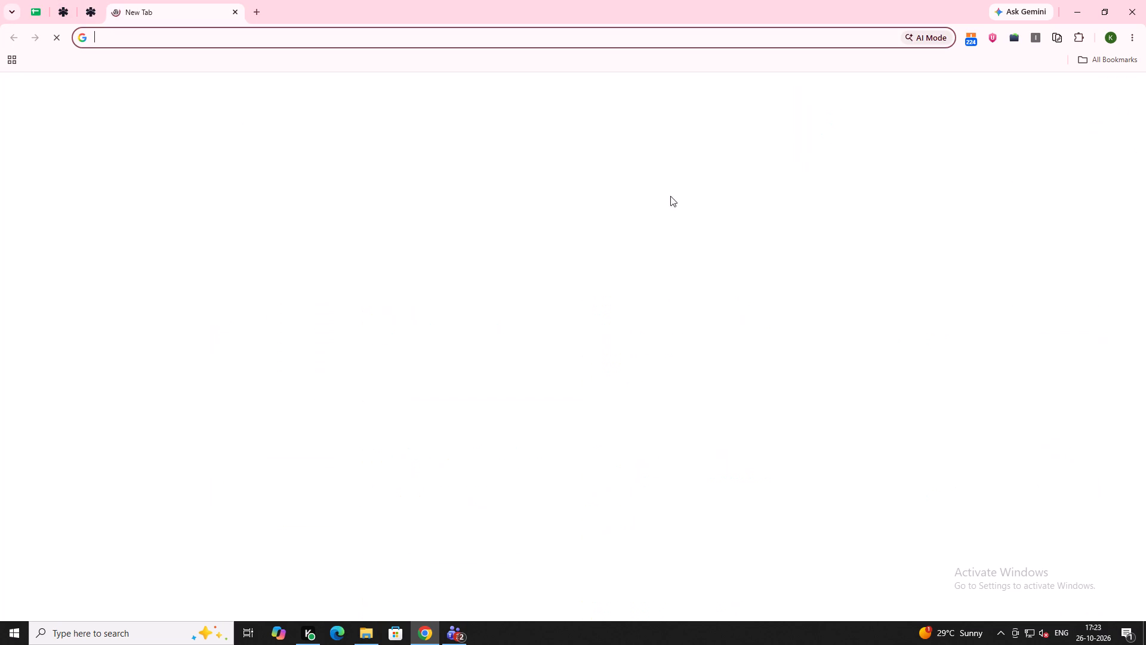
{"action": "left_click", "coordinate": [1098, 59]}
{"action": "left_click", "coordinate": [987, 349]}
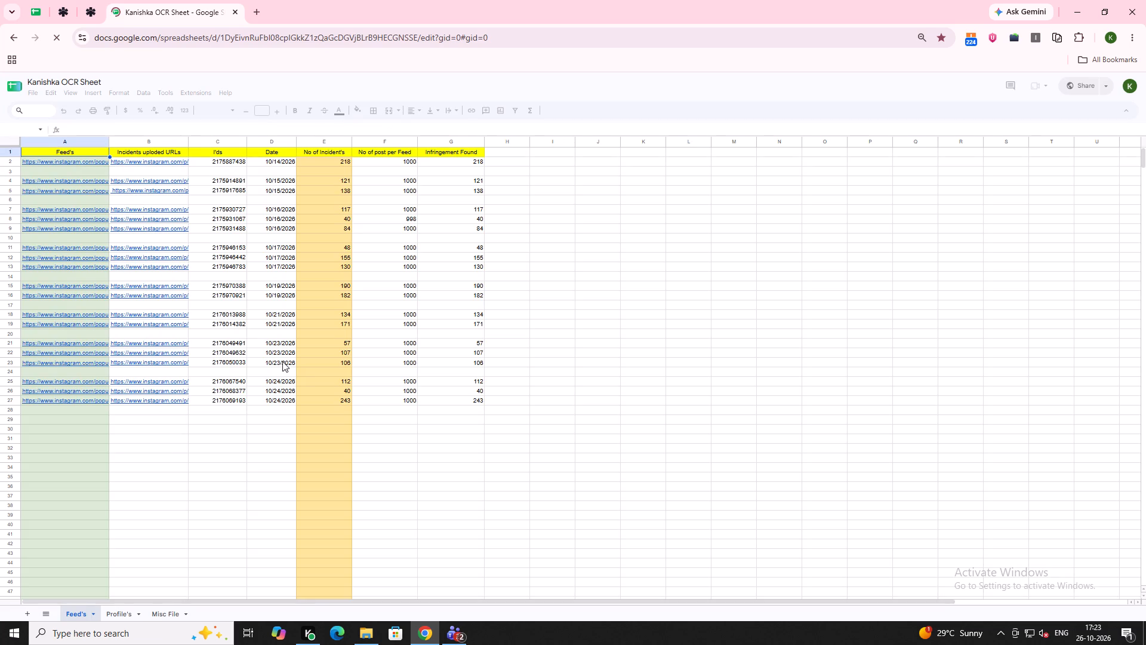
{"action": "scroll", "coordinate": [334, 389], "scroll_direction": "down", "scroll_amount": 2}
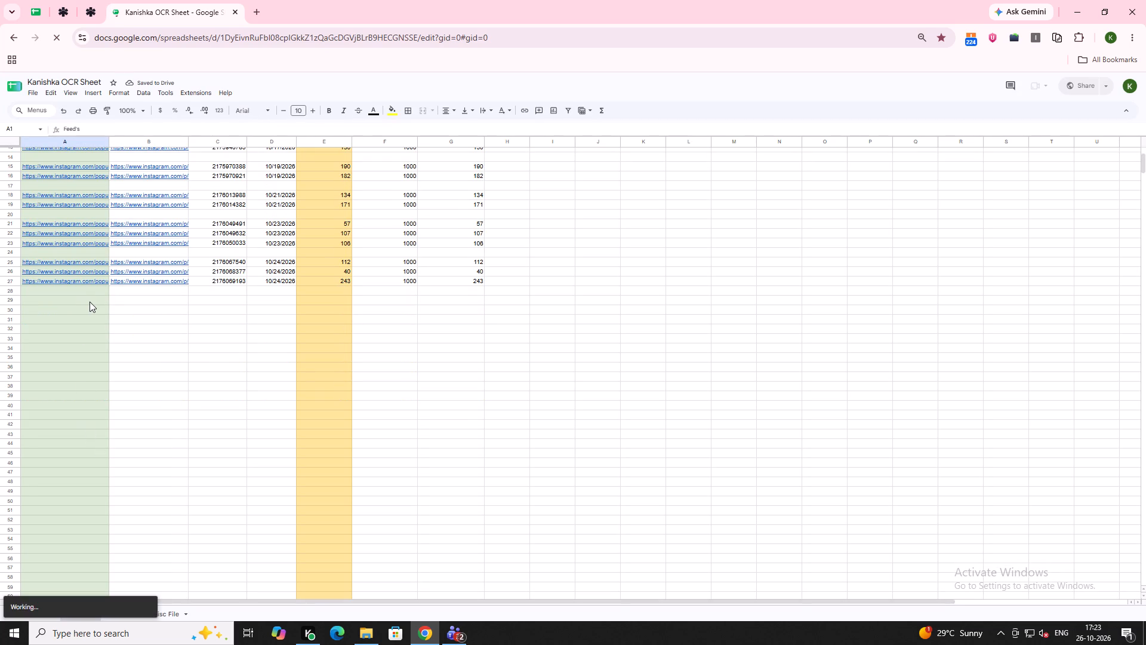
{"action": "left_click", "coordinate": [91, 303]}
In the Alo Yoga - Manual detection spreadsheet, add a filter and limit the Select Date column to 26/10.
{"action": "left_click", "coordinate": [36, 0]}
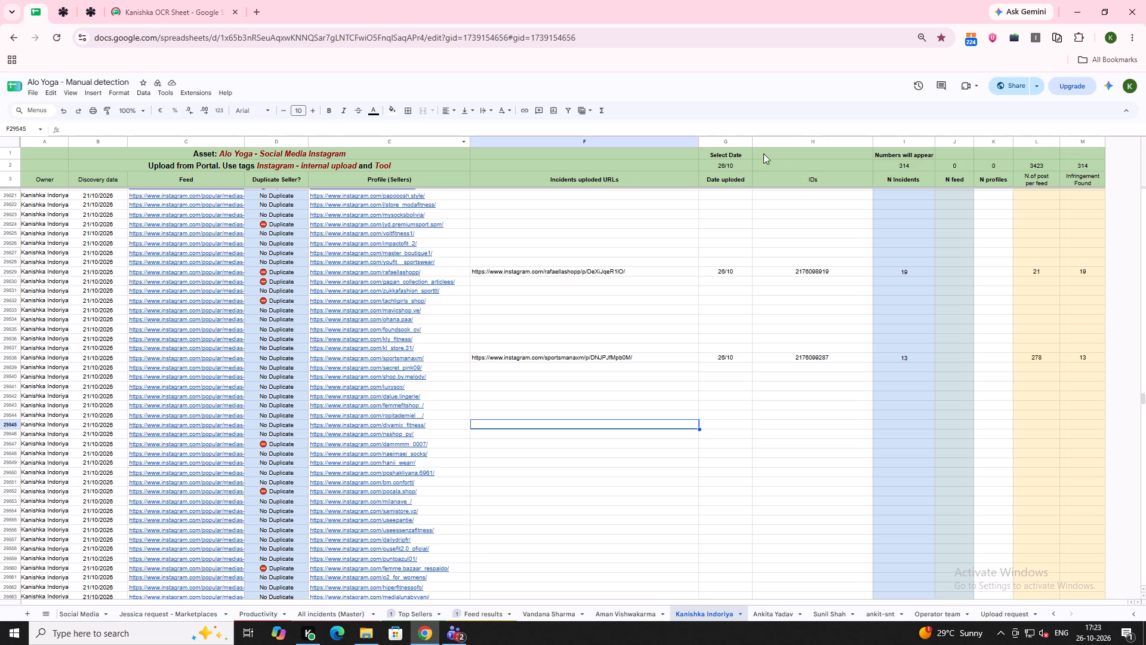
{"action": "left_click", "coordinate": [740, 155]}
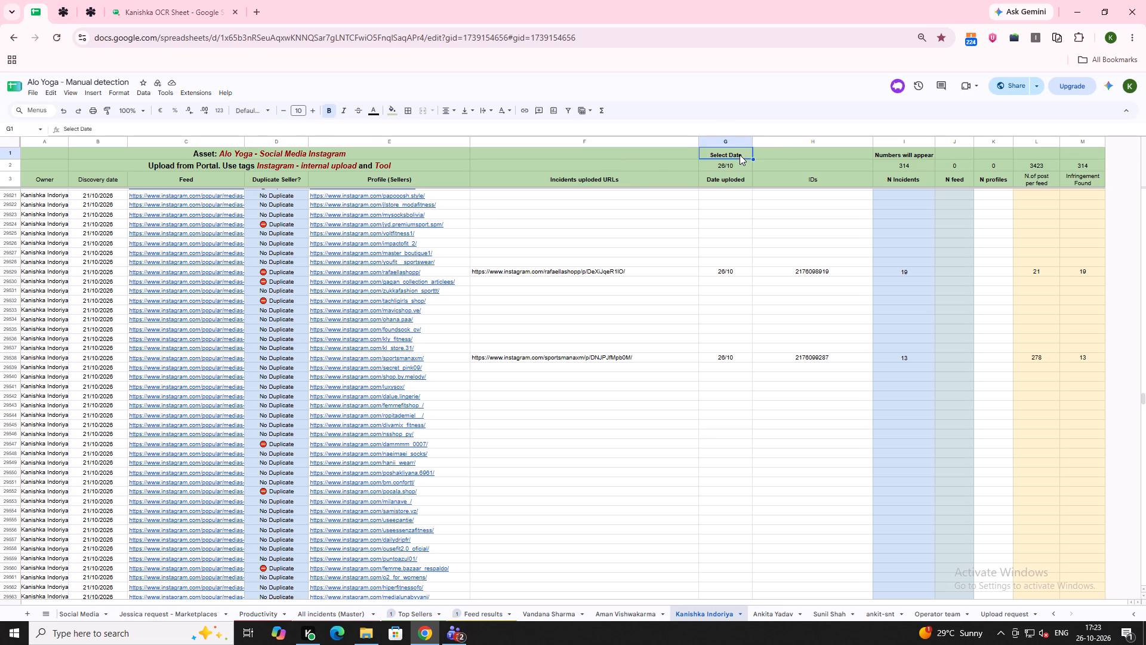
{"action": "key", "text": "alt+d"}
{"action": "key", "text": "alt+f"}
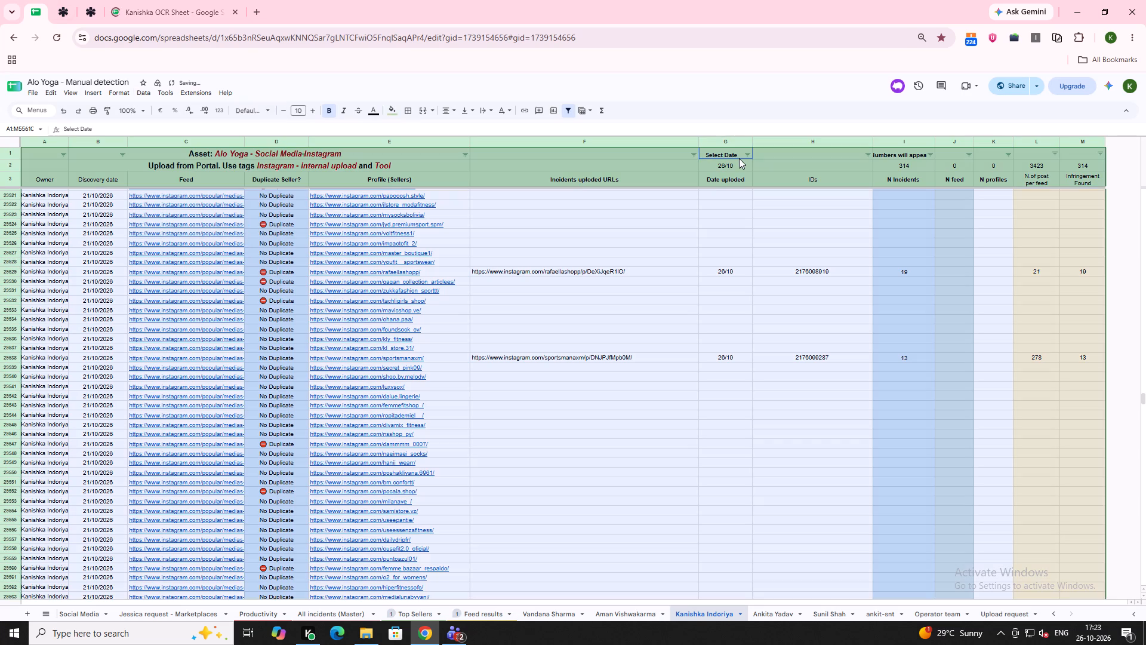
{"action": "left_click", "coordinate": [745, 152]}
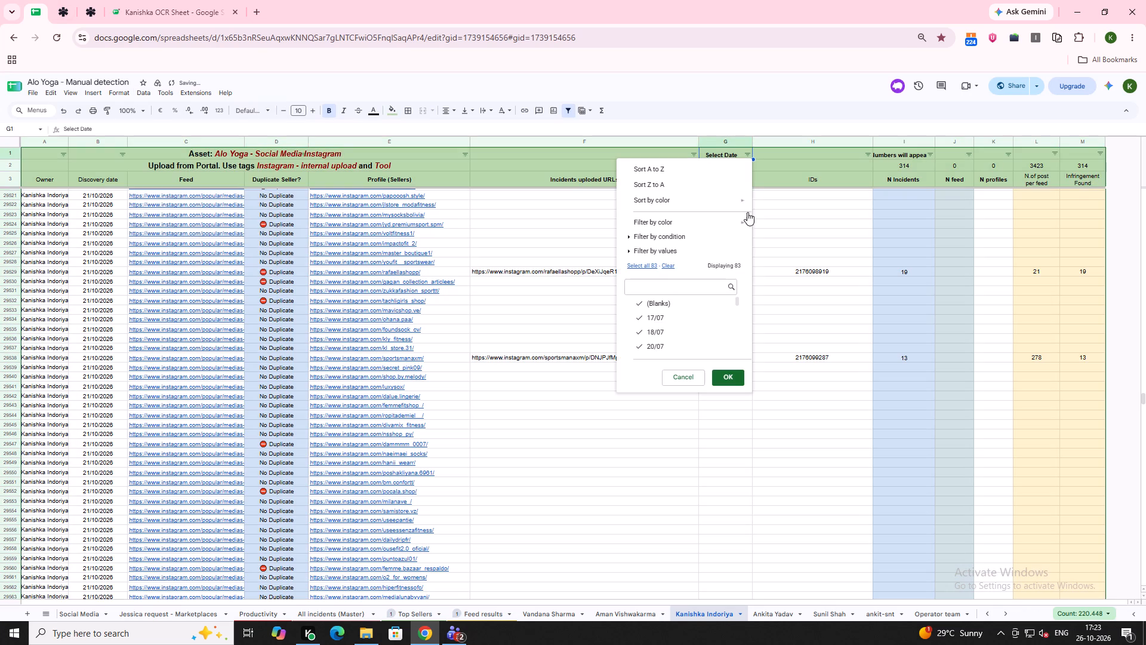
{"action": "left_click", "coordinate": [671, 263]}
{"action": "scroll", "coordinate": [693, 313], "scroll_direction": "down", "scroll_amount": 13}
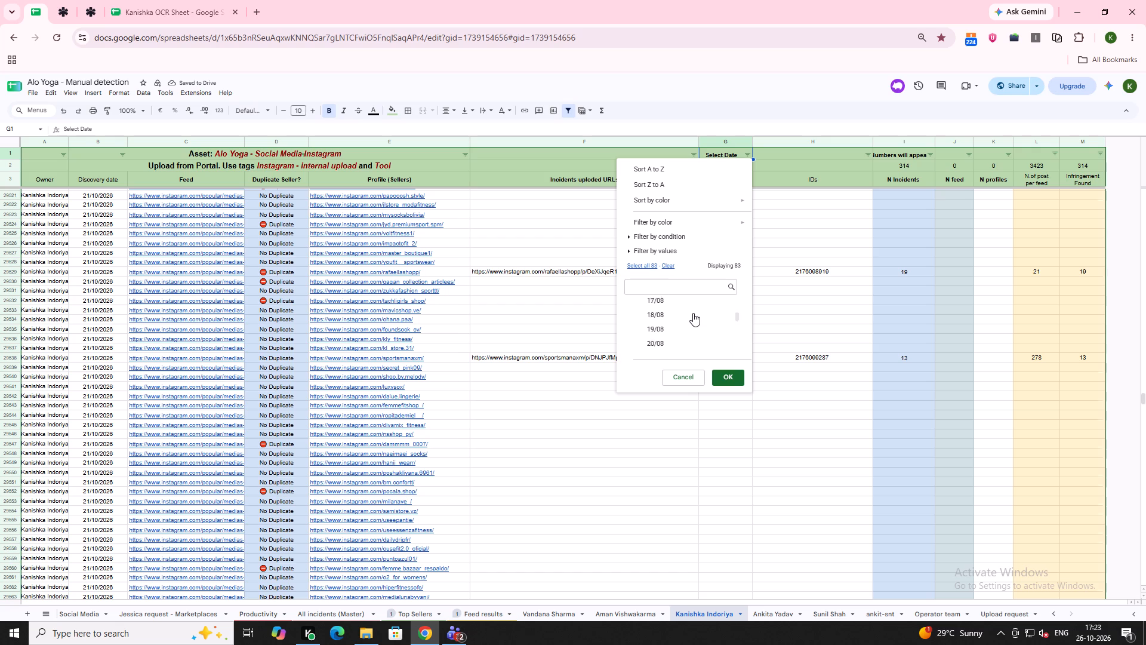
{"action": "scroll", "coordinate": [693, 313], "scroll_direction": "down", "scroll_amount": 7}
{"action": "scroll", "coordinate": [693, 313], "scroll_direction": "up", "scroll_amount": 1}
{"action": "scroll", "coordinate": [693, 313], "scroll_direction": "down", "scroll_amount": 12}
{"action": "left_click", "coordinate": [696, 336]}
{"action": "left_click_drag", "start_coordinate": [745, 374], "coordinate": [741, 375]}
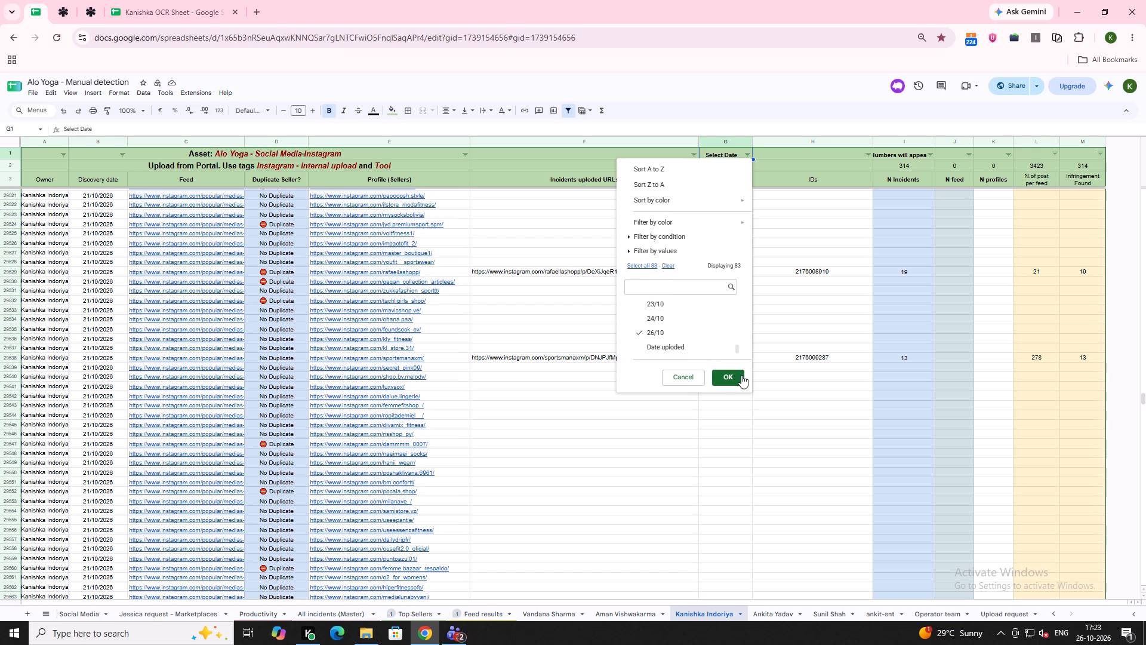
{"action": "left_click_drag", "start_coordinate": [741, 375], "coordinate": [733, 377]}
{"action": "left_click", "coordinate": [726, 378]}
{"action": "scroll", "coordinate": [740, 376], "scroll_direction": "up", "scroll_amount": 10}
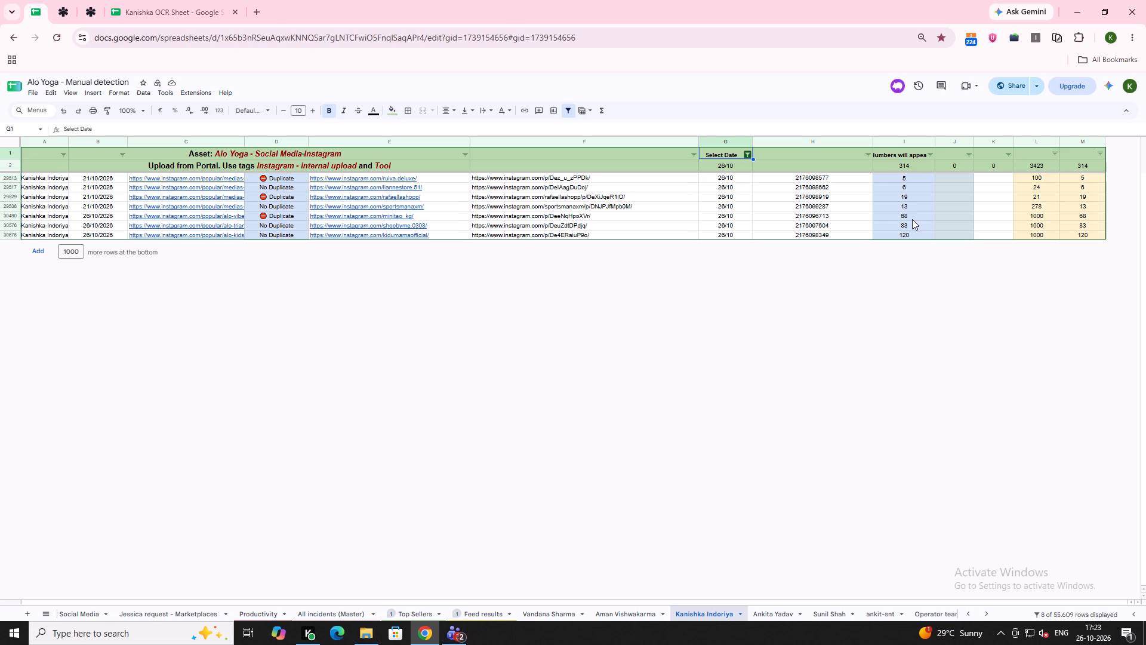
Copy the alo-vibes feed link from the filtered rows into cell A29 of the OCR Sheet.
{"action": "left_click", "coordinate": [897, 217]}
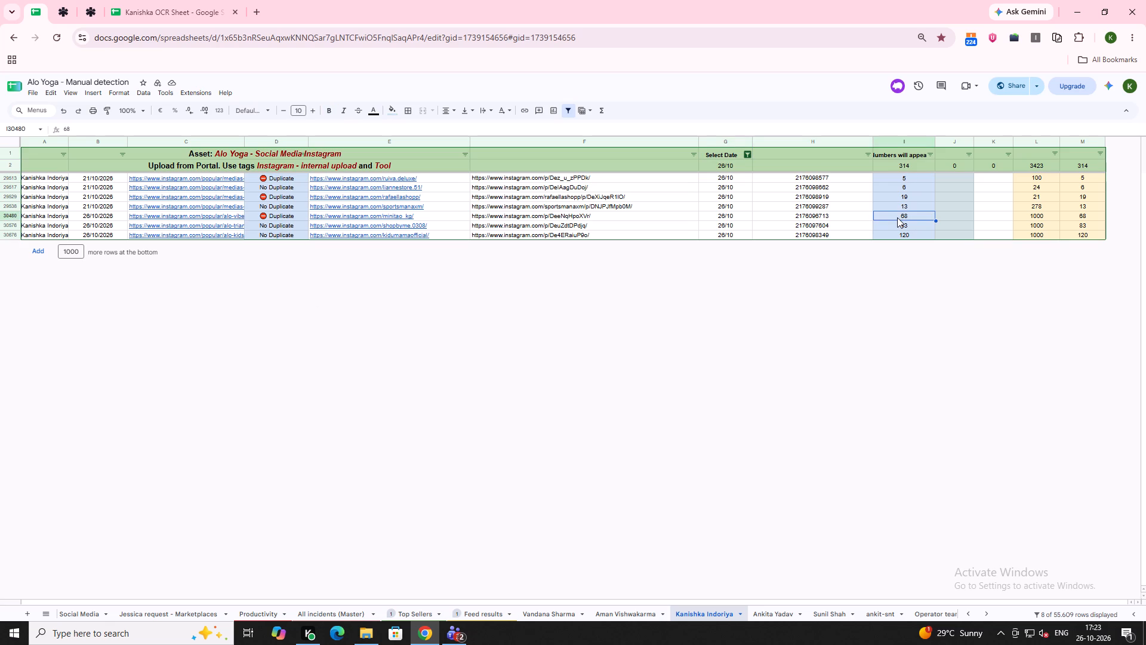
{"action": "key", "text": "Left"}
{"action": "key", "text": "Left"}
{"action": "key", "text": "Left"}
{"action": "key", "text": "Left"}
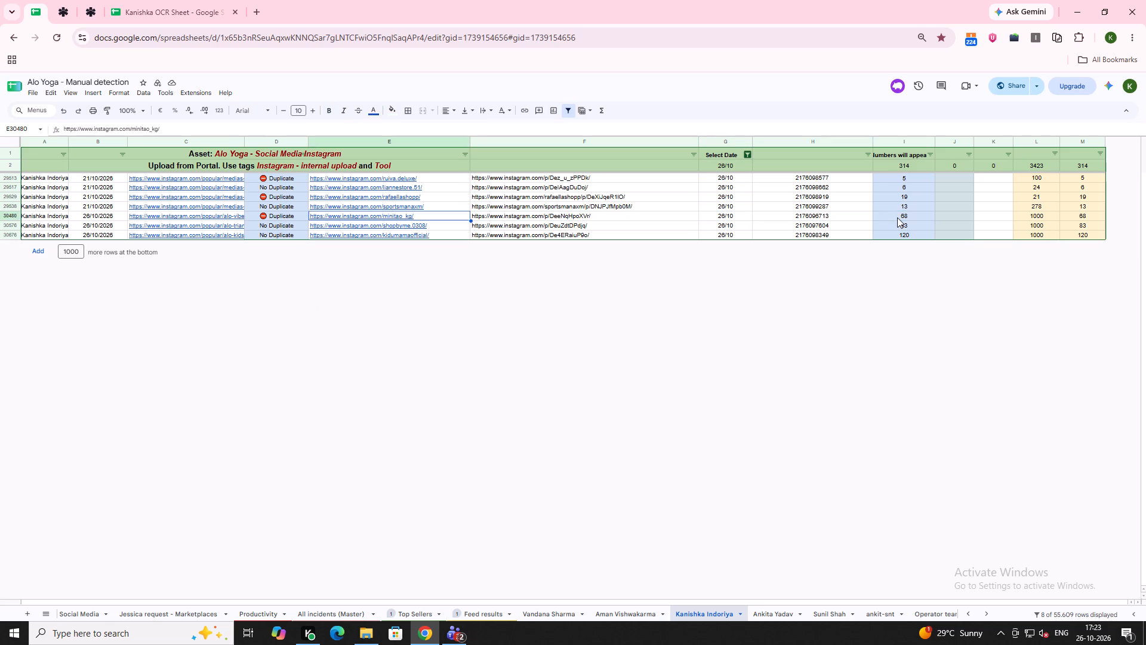
{"action": "key", "text": "Left"}
{"action": "key", "text": "Left"}
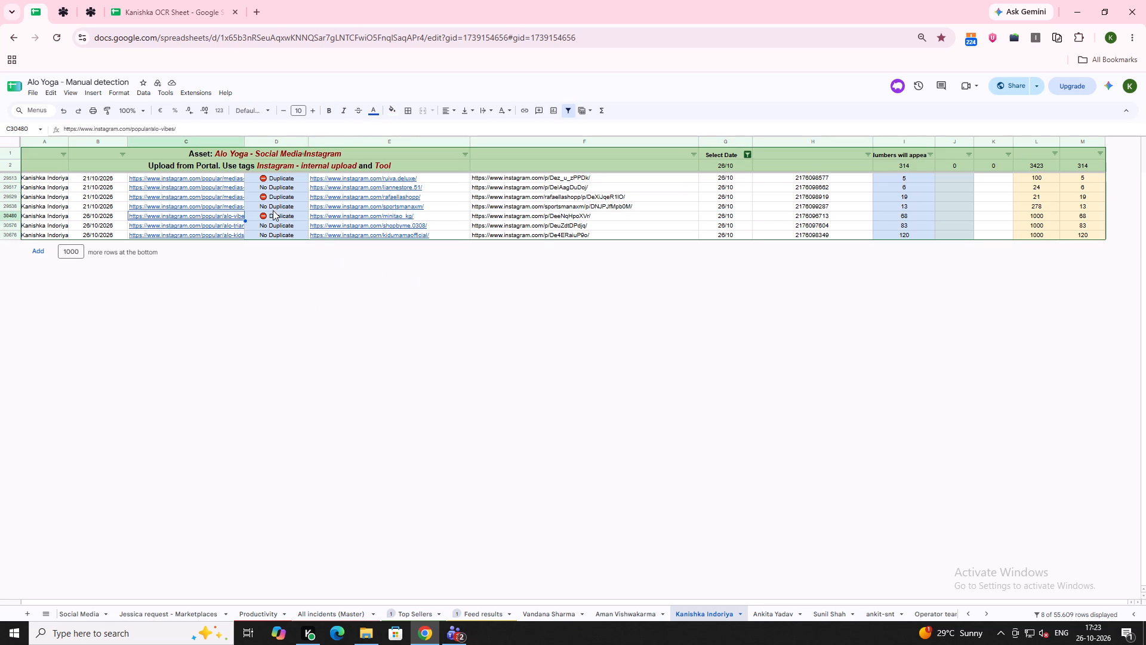
{"action": "left_click", "coordinate": [189, 217]}
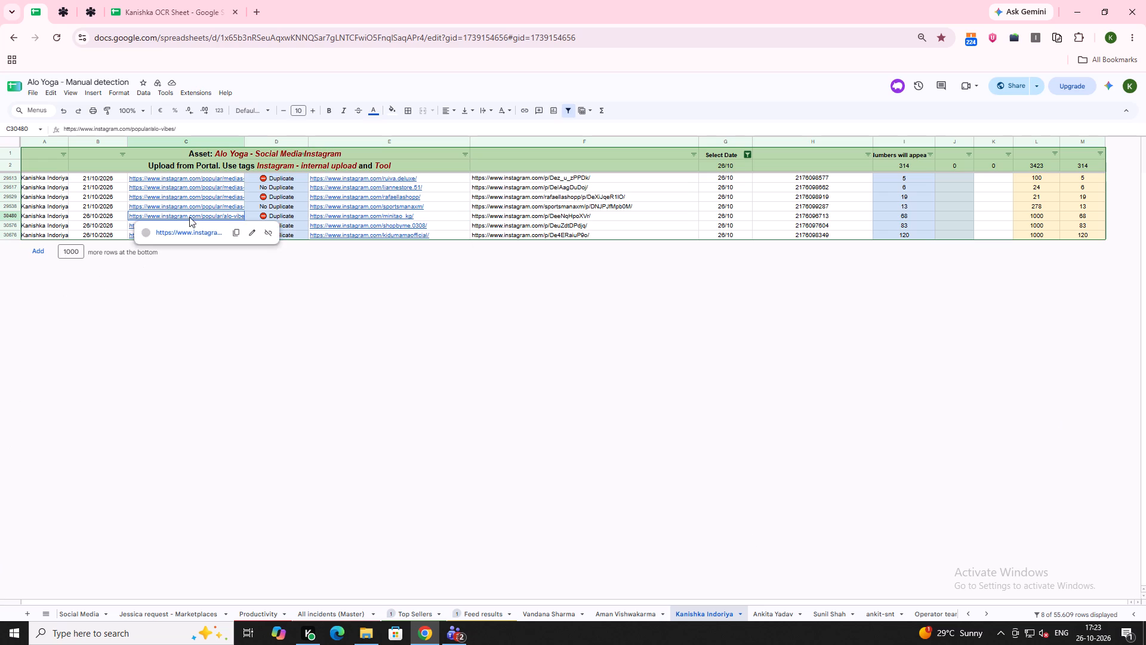
{"action": "key", "text": "ctrl+c"}
{"action": "left_click", "coordinate": [199, 0]}
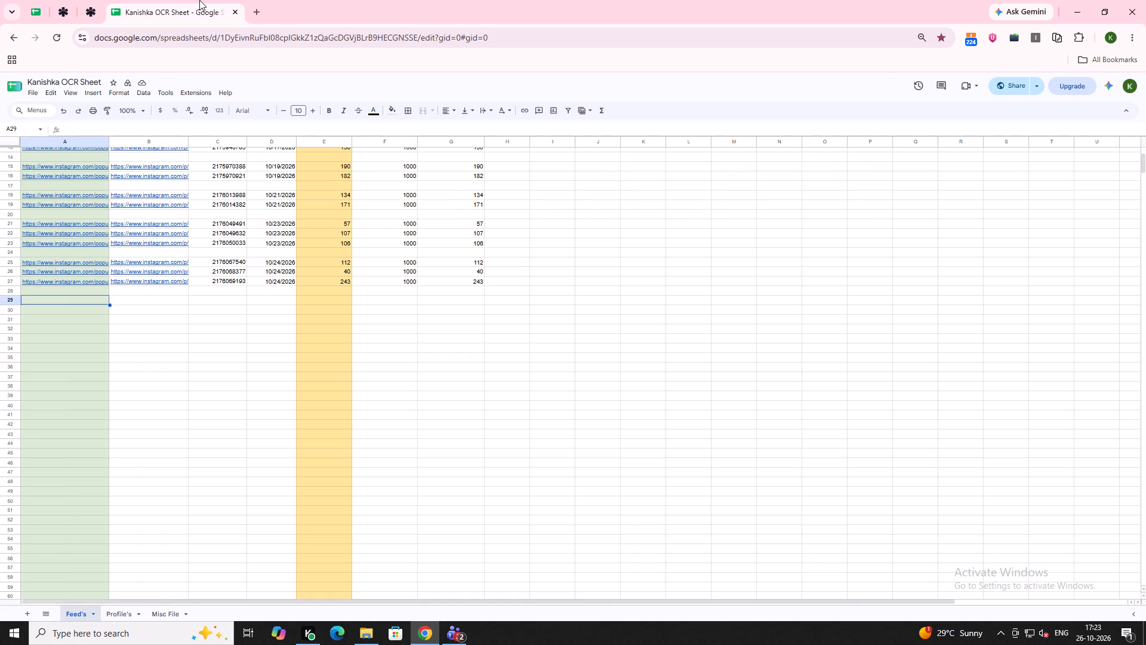
{"action": "scroll", "coordinate": [228, 0], "scroll_direction": "up", "scroll_amount": 1, "text": "ctrl"}
{"action": "key", "text": "ctrl+v"}
{"action": "key", "text": "Down"}
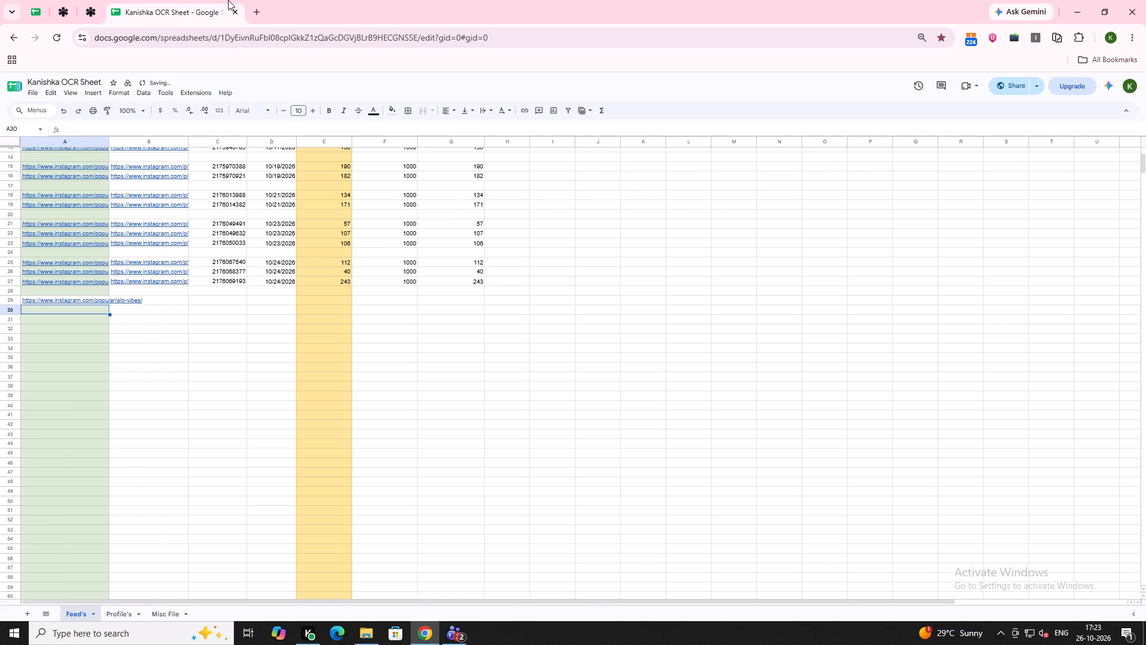
Copy the alo-triangle-top feed link from the Manual detection sheet into cell A30 of the OCR Sheet.
{"action": "left_click", "coordinate": [35, 1]}
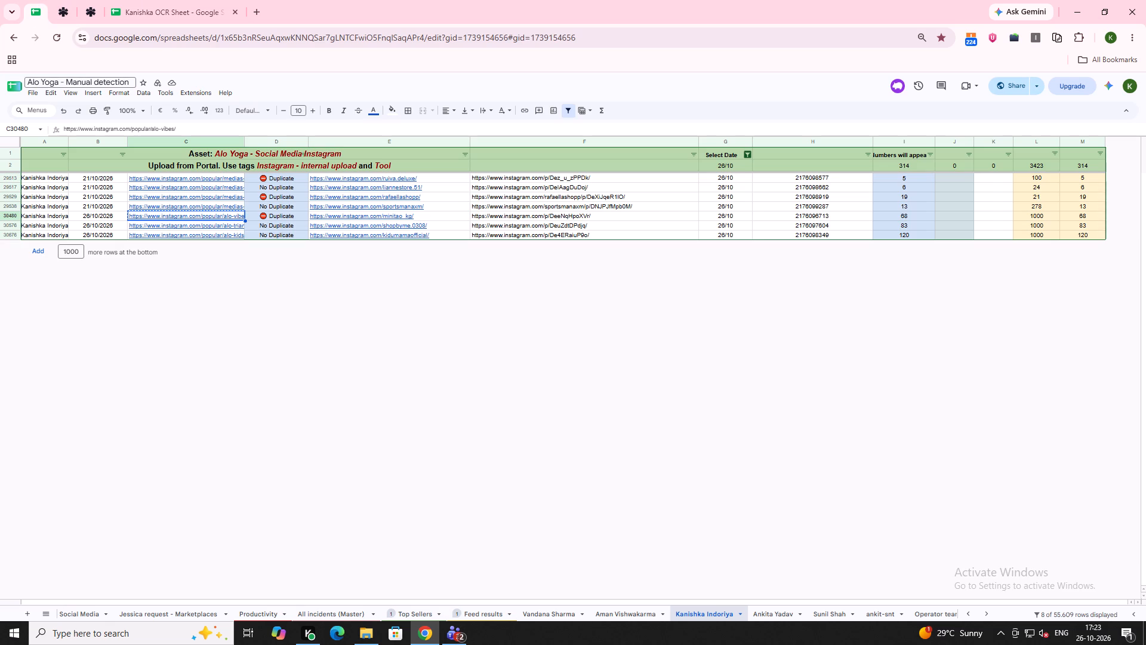
{"action": "key", "text": "Down"}
{"action": "key", "text": "ctrl+c"}
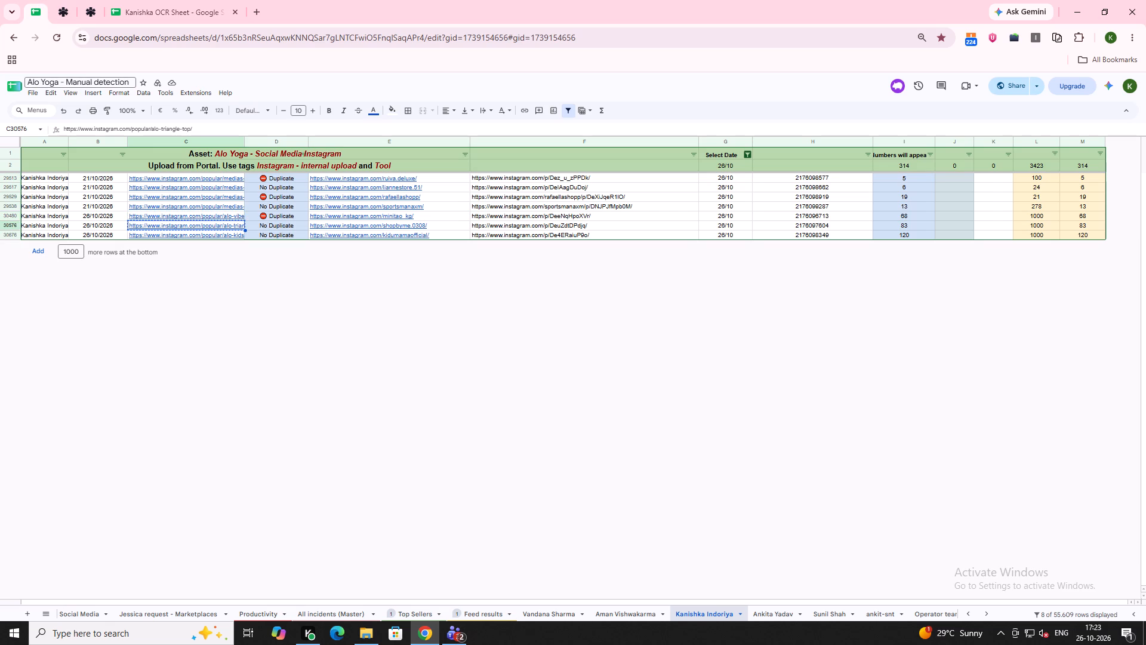
{"action": "left_click", "coordinate": [177, 0]}
{"action": "key", "text": "ctrl+v"}
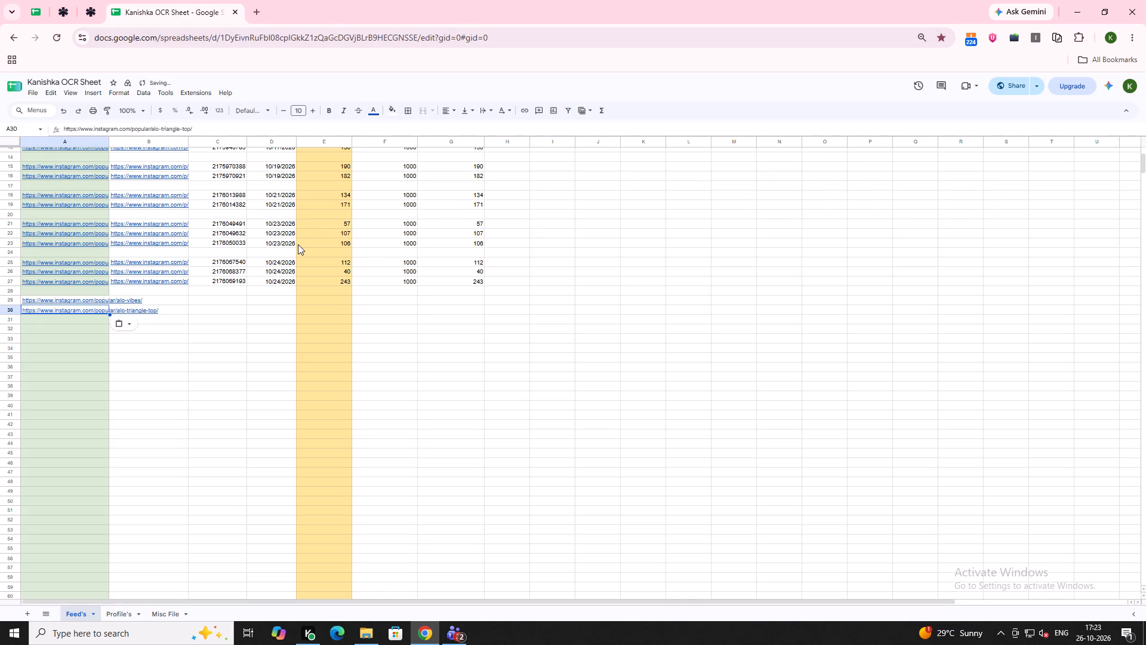
{"action": "key", "text": "Down"}
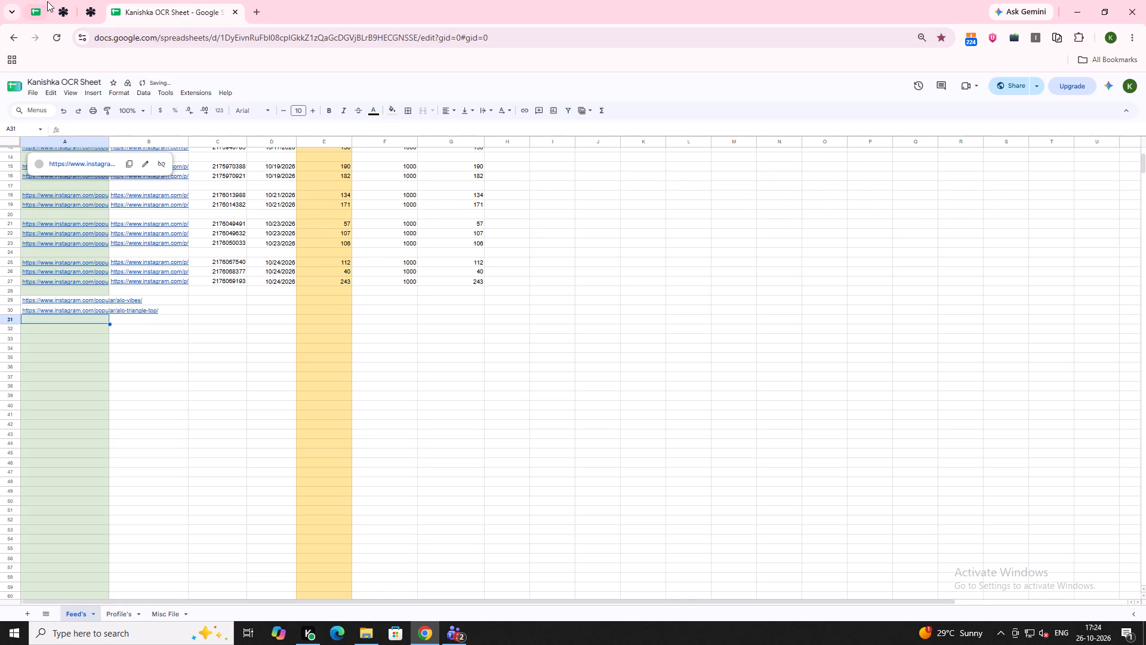
Copy the alo-kids feed link from the Manual detection sheet into cell A31 of the OCR Sheet.
{"action": "left_click", "coordinate": [47, 1]}
{"action": "key", "text": "Down"}
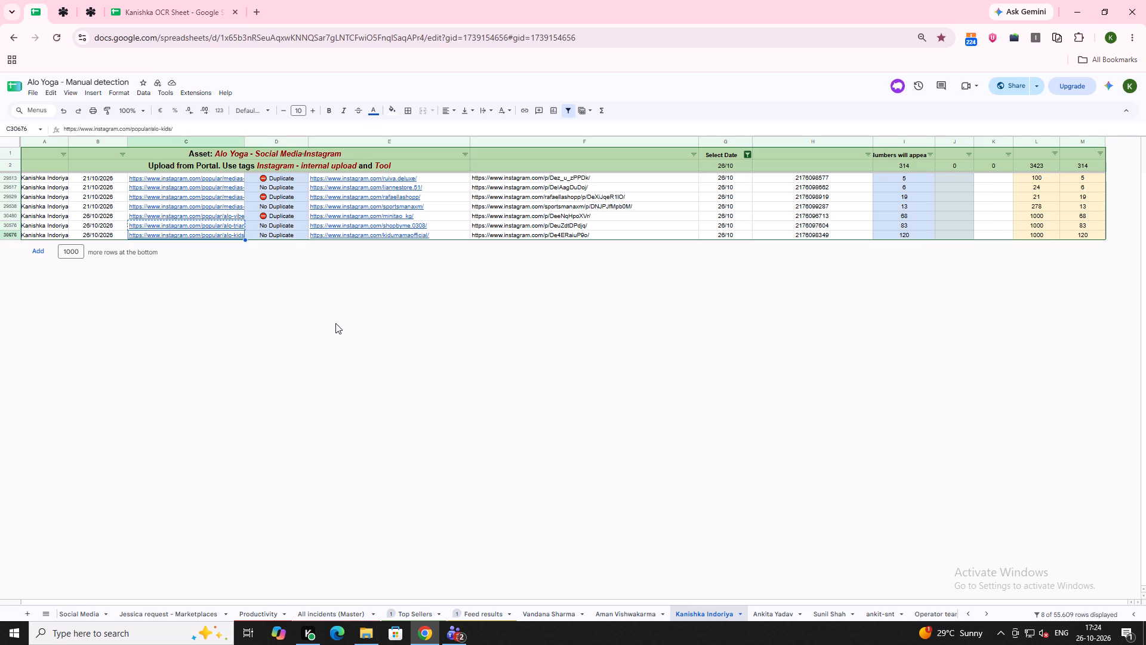
{"action": "key", "text": "ctrl+c"}
{"action": "left_click", "coordinate": [215, 0]}
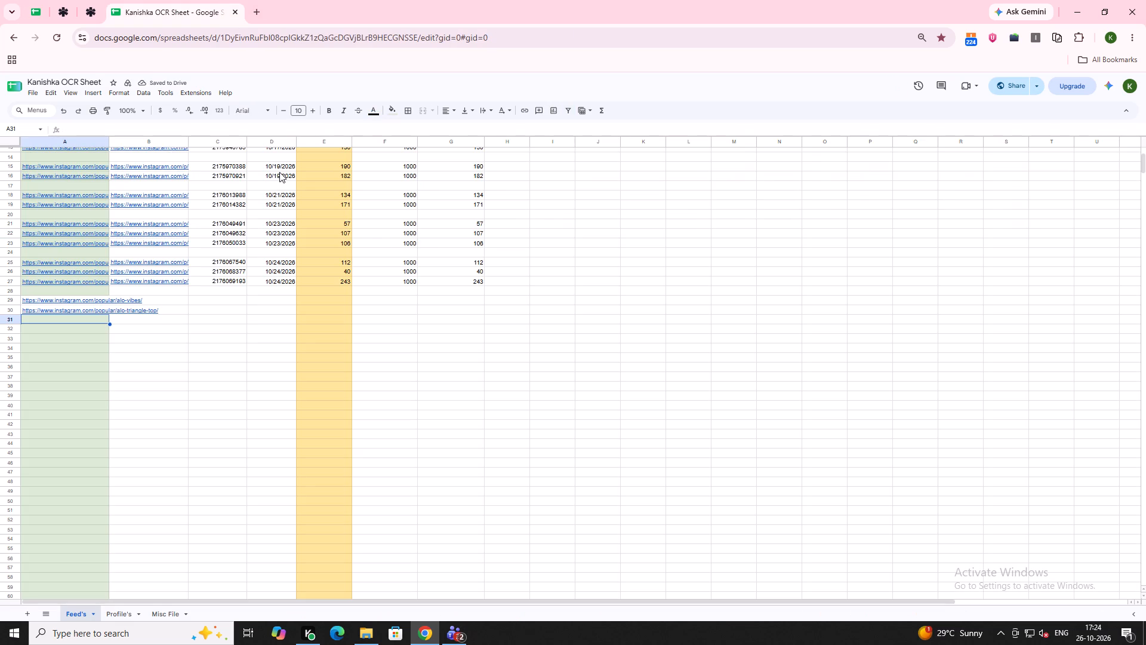
{"action": "key", "text": "ctrl+v"}
{"action": "left_click", "coordinate": [162, 386]}
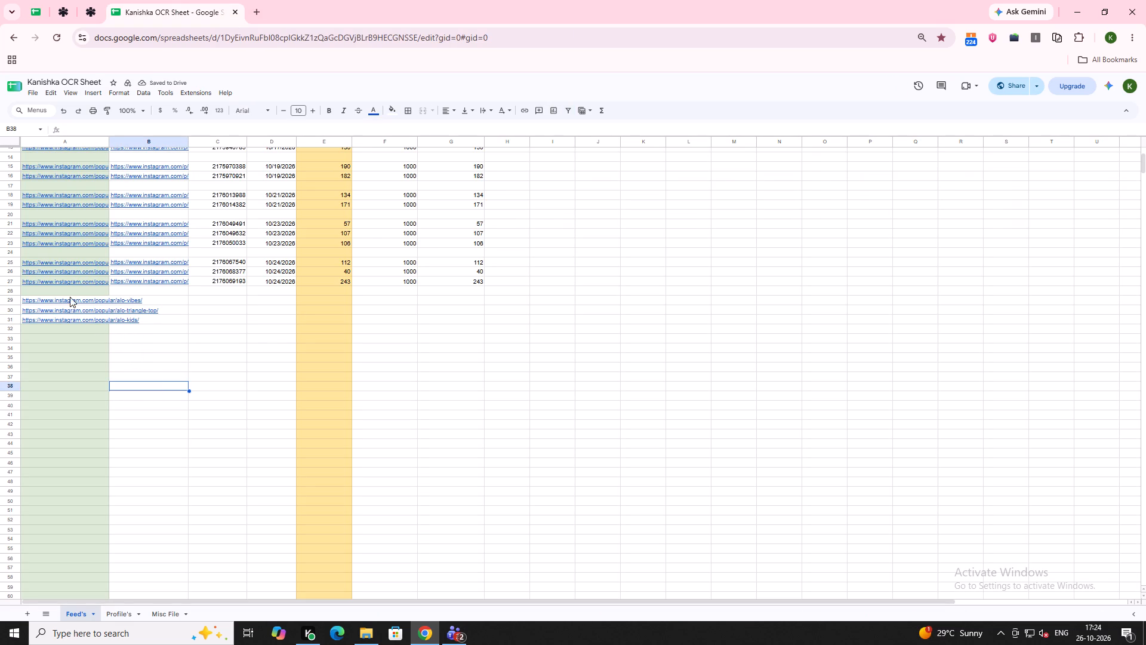
Apply a fill colour to the three pasted feed links in A29:A31.
{"action": "left_click_drag", "start_coordinate": [63, 302], "coordinate": [71, 323]}
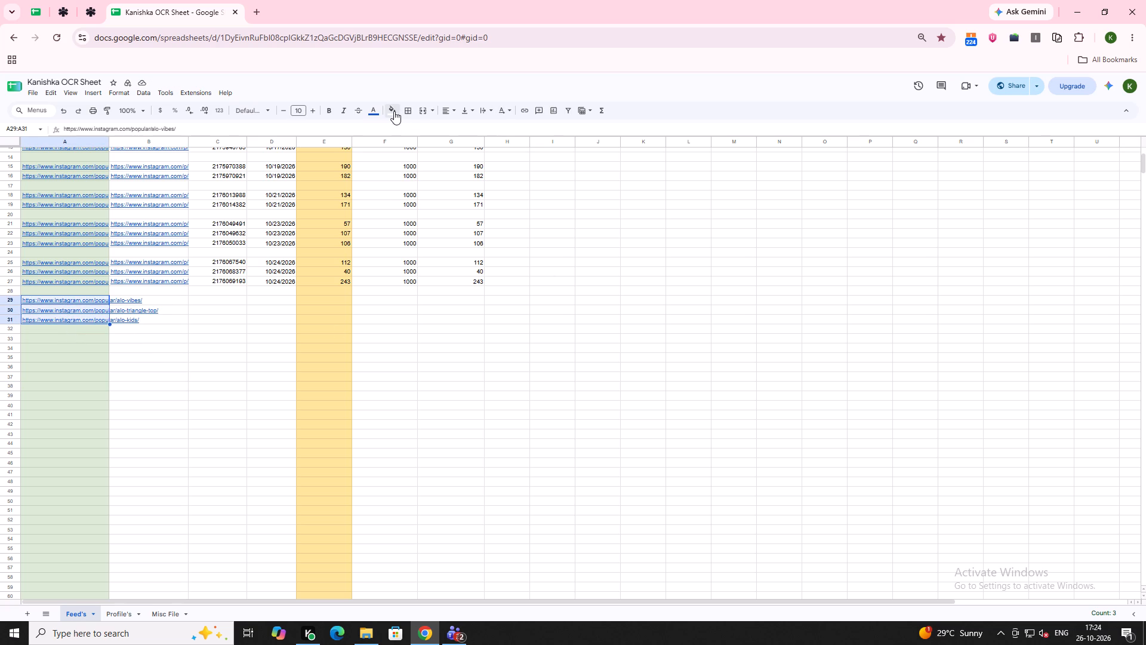
{"action": "left_click", "coordinate": [394, 111]}
{"action": "left_click", "coordinate": [433, 162]}
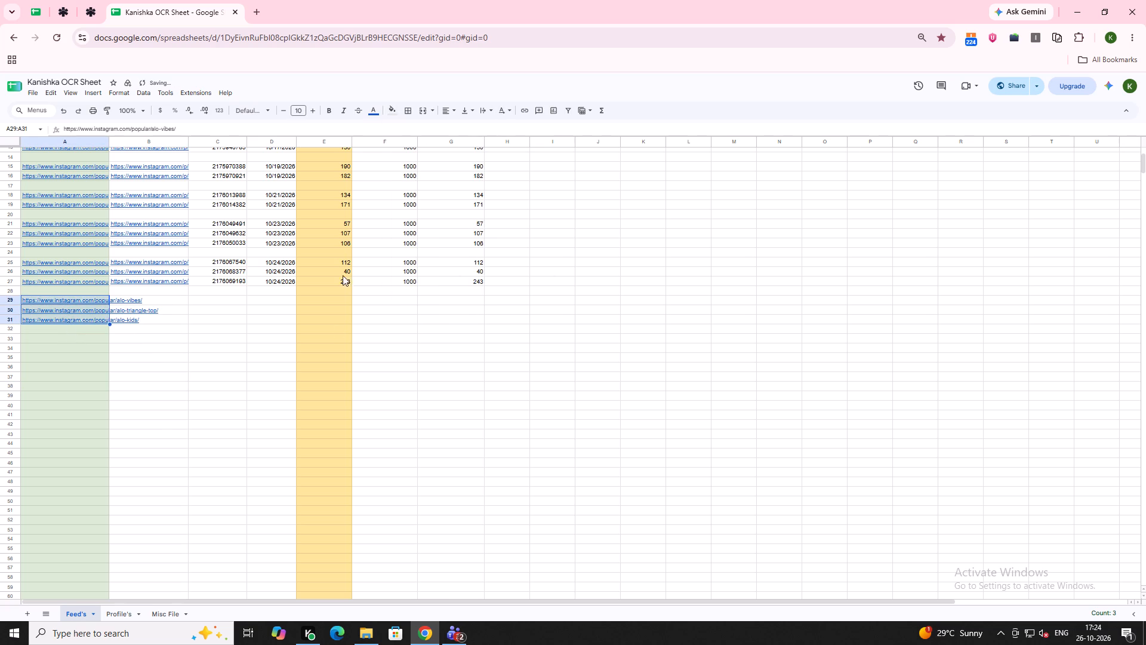
{"action": "left_click", "coordinate": [161, 425]}
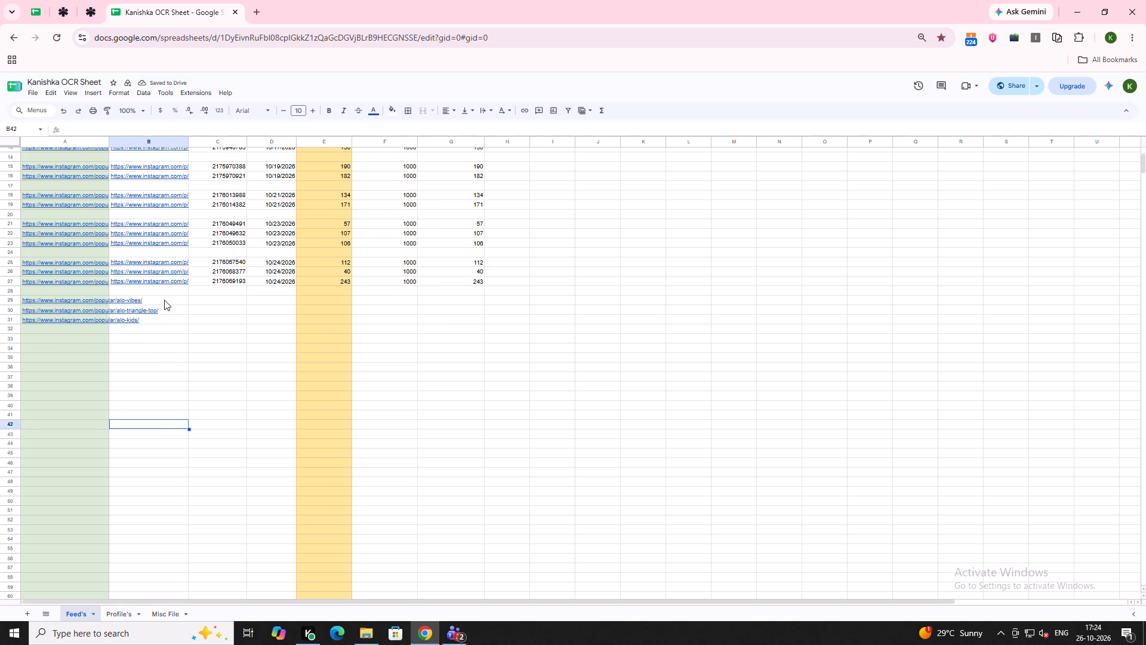
Enter the date 10/26/2026 in the Date column for rows 29 to 31.
{"action": "left_click", "coordinate": [260, 301]}
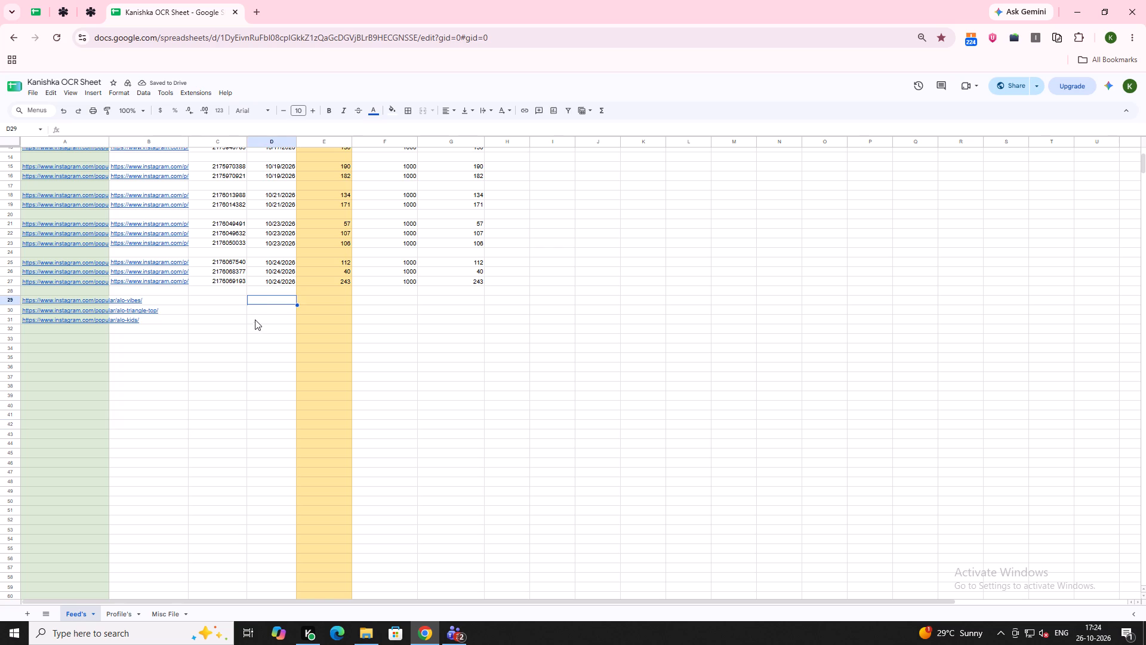
{"action": "key", "text": "ctrl+semicolon"}
{"action": "key", "text": "shift+Down"}
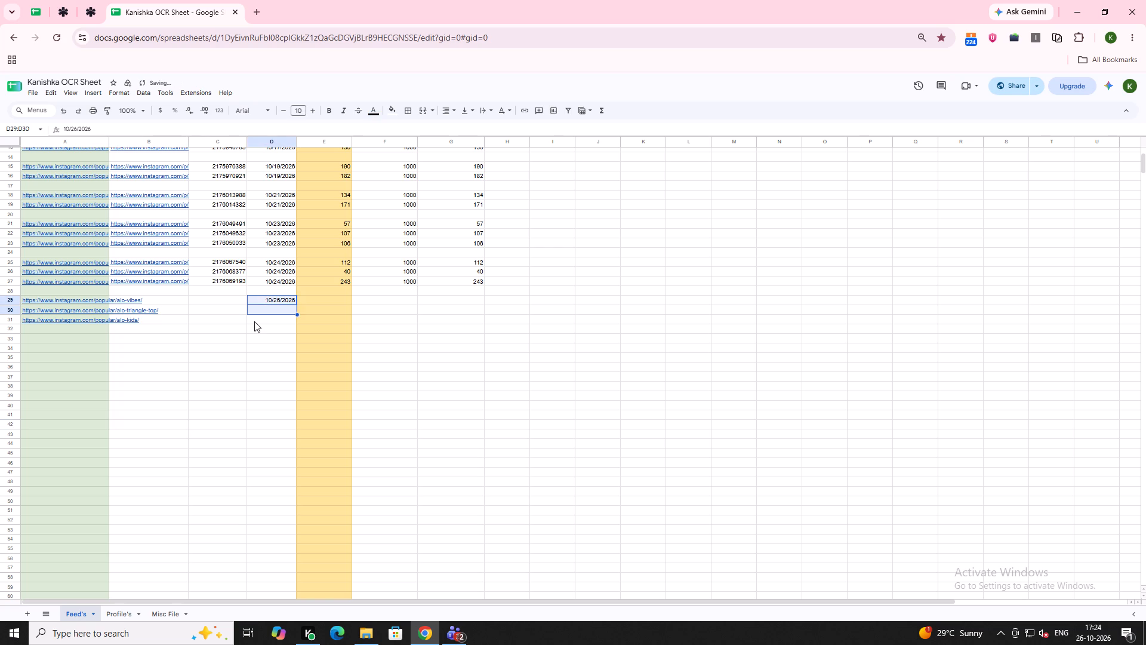
{"action": "key", "text": "shift+Down"}
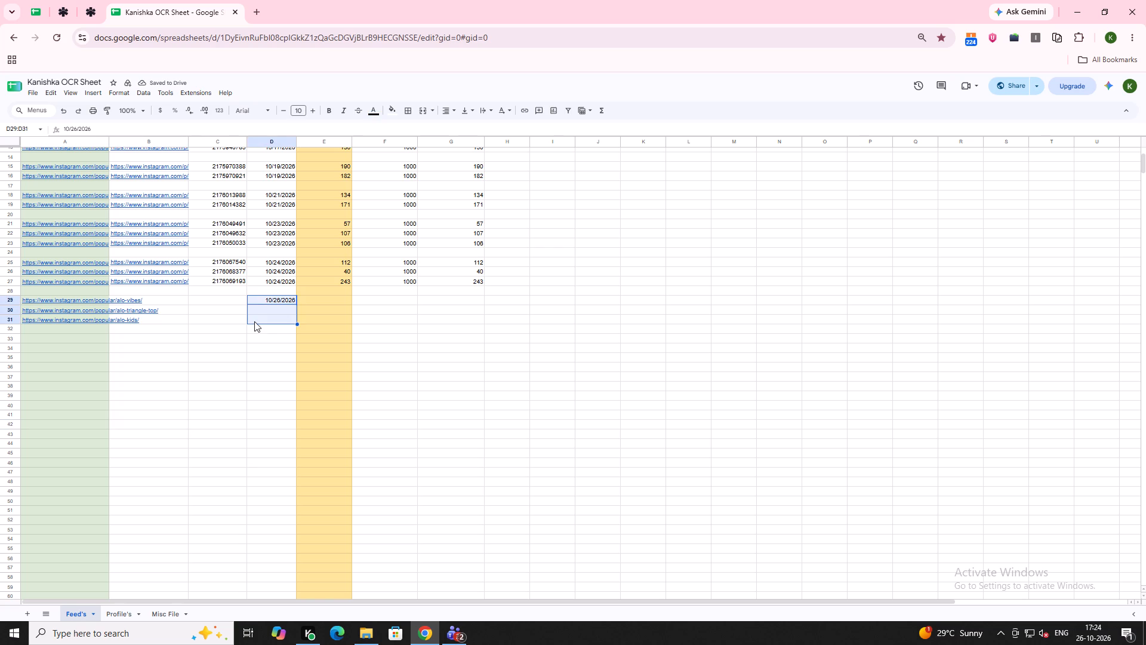
{"action": "key", "text": "ctrl+d"}
{"action": "left_click", "coordinate": [269, 359]}
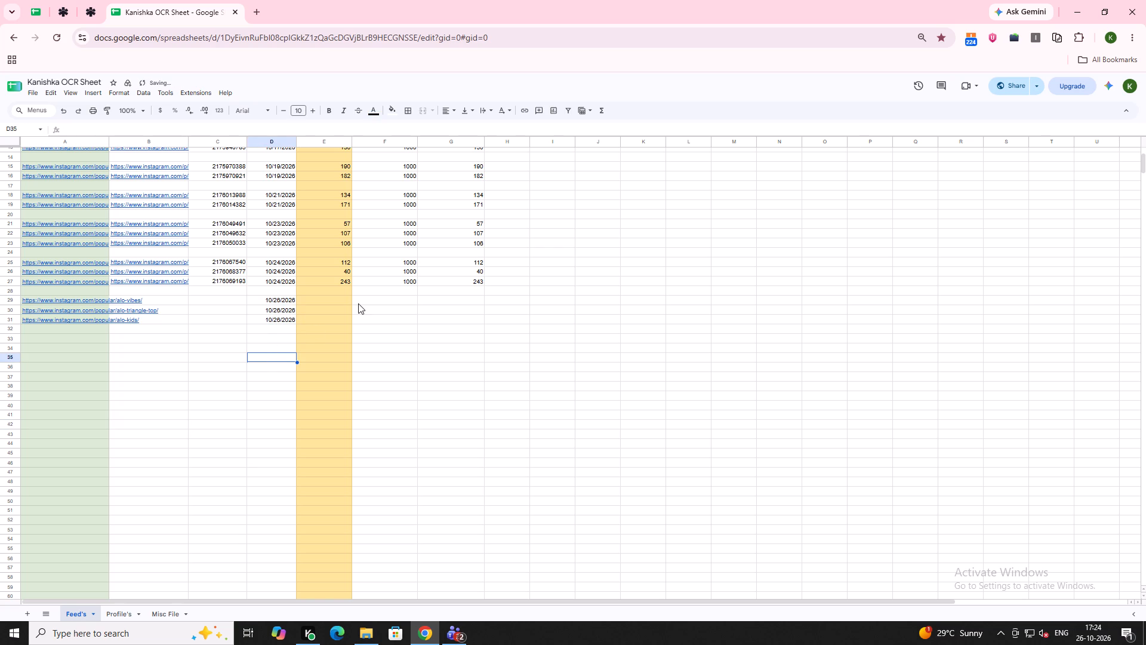
Enter 1000 as the number of posts per feed for rows 29 to 31.
{"action": "left_click", "coordinate": [376, 301]}
{"action": "type", "text": "1000"}
{"action": "key", "text": "shift+Down"}
{"action": "key", "text": "shift+Down"}
{"action": "key", "text": "shift+Down"}
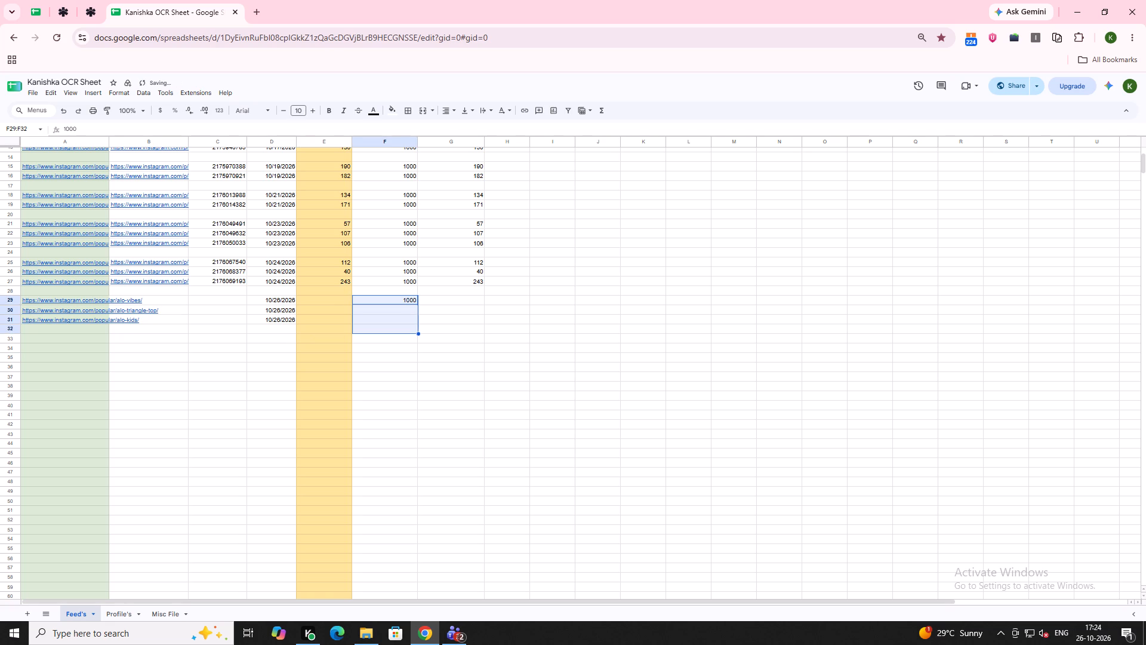
{"action": "key", "text": "shift+Up"}
{"action": "key", "text": "ctrl+d"}
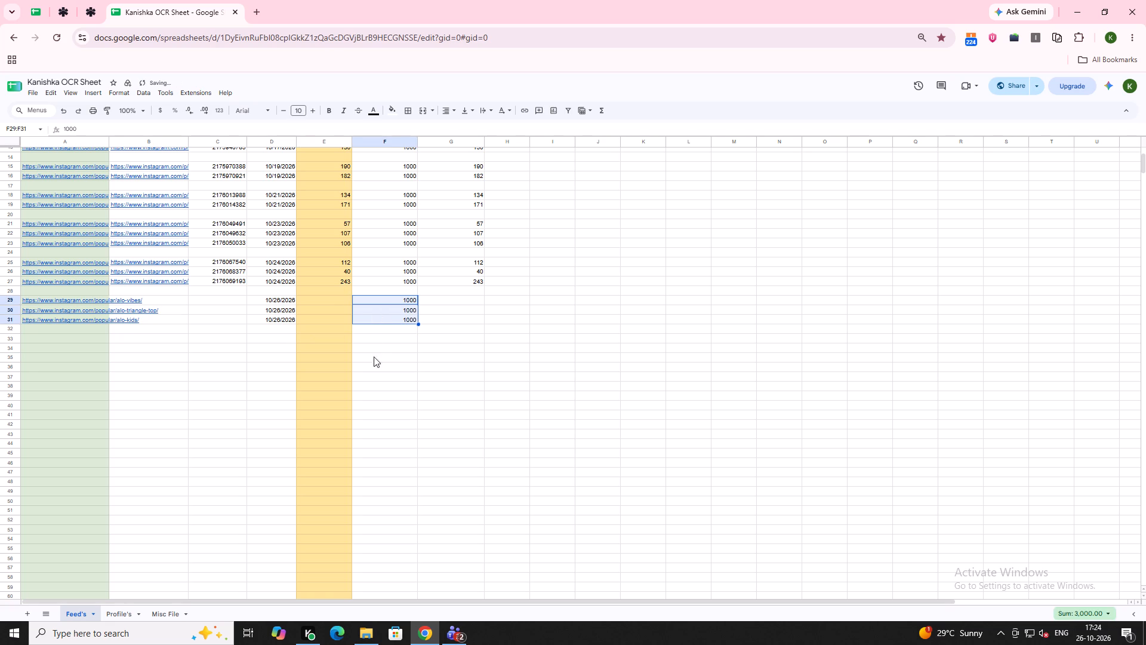
{"action": "left_click", "coordinate": [372, 365]}
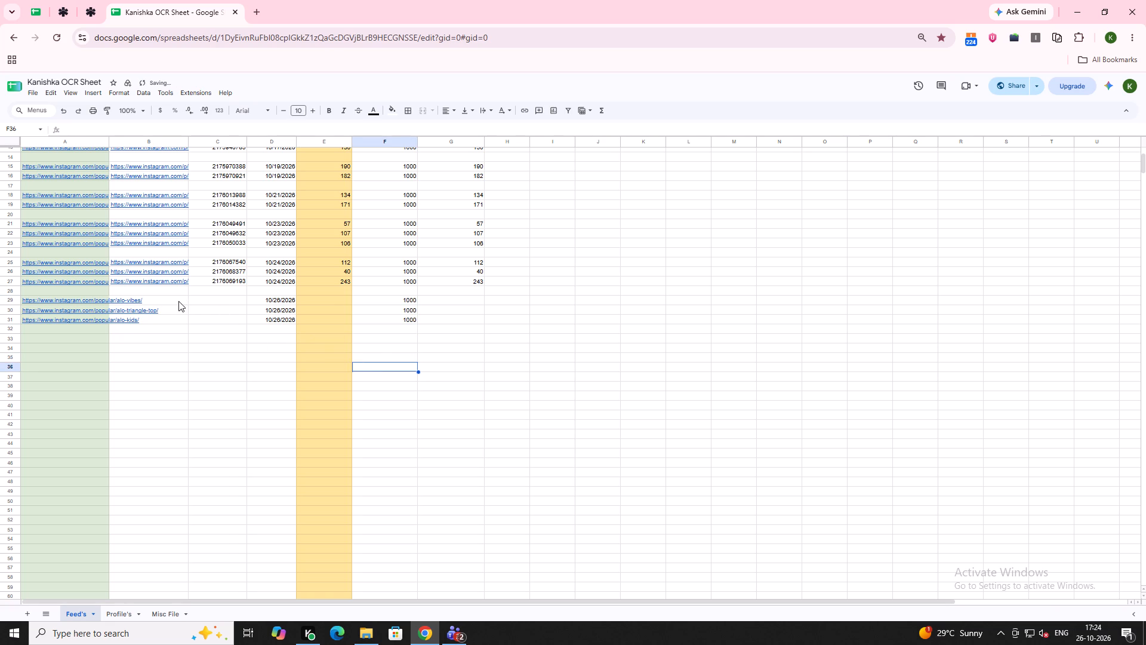
Copy all the Instagram post links of the alo-vibes feed from the Manual detection sheet into cell B29 of the OCR Sheet.
{"action": "double_click", "coordinate": [178, 301]}
{"action": "left_click", "coordinate": [36, 5]}
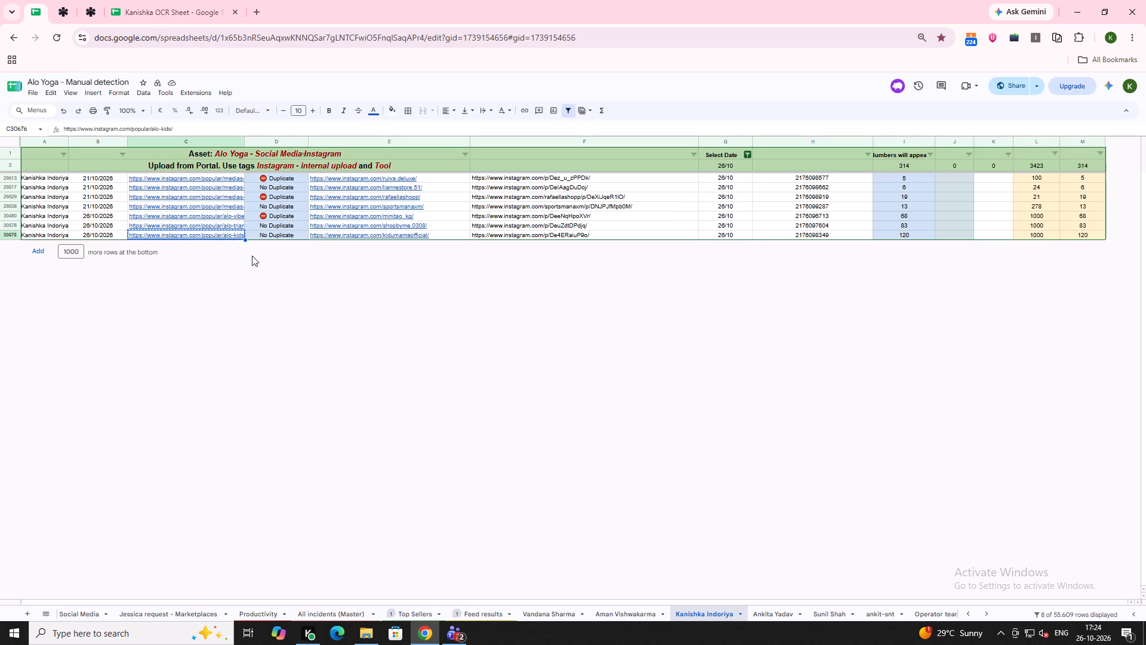
{"action": "key", "text": "Up"}
{"action": "key", "text": "Up"}
{"action": "key", "text": "Right"}
{"action": "key", "text": "Right"}
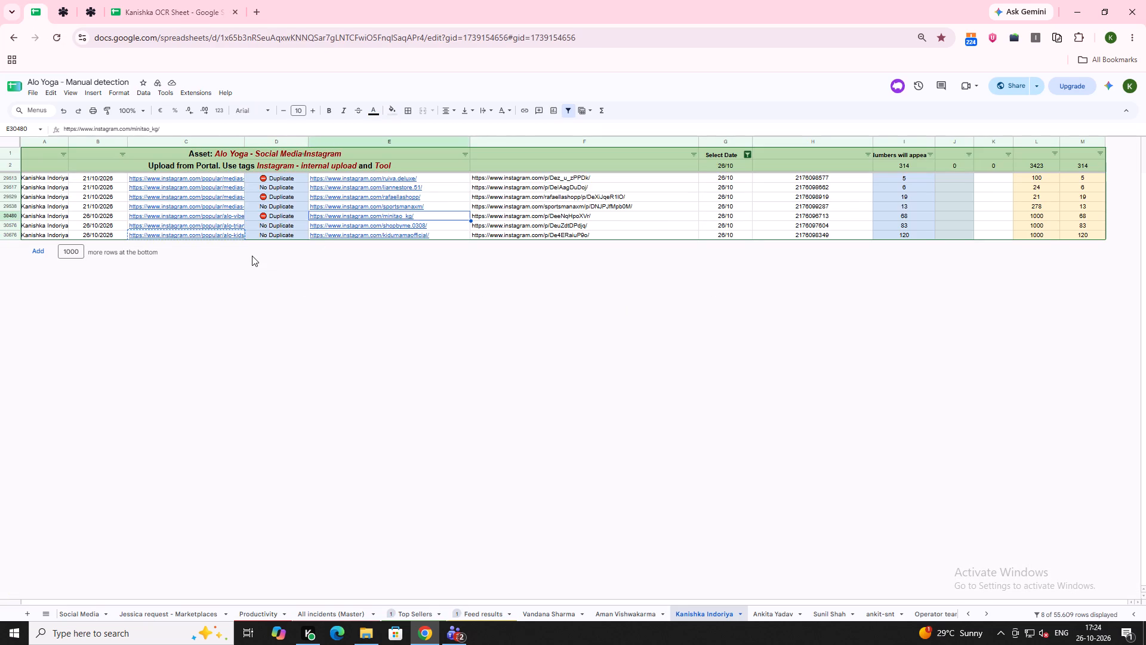
{"action": "key", "text": "Right"}
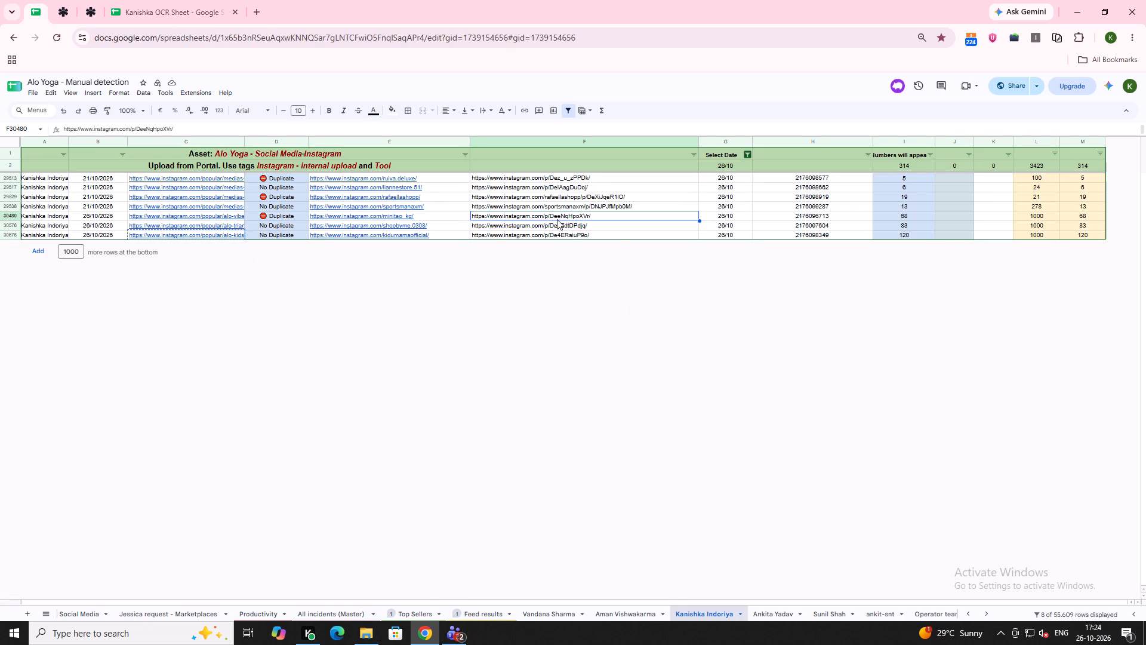
{"action": "double_click", "coordinate": [552, 216]}
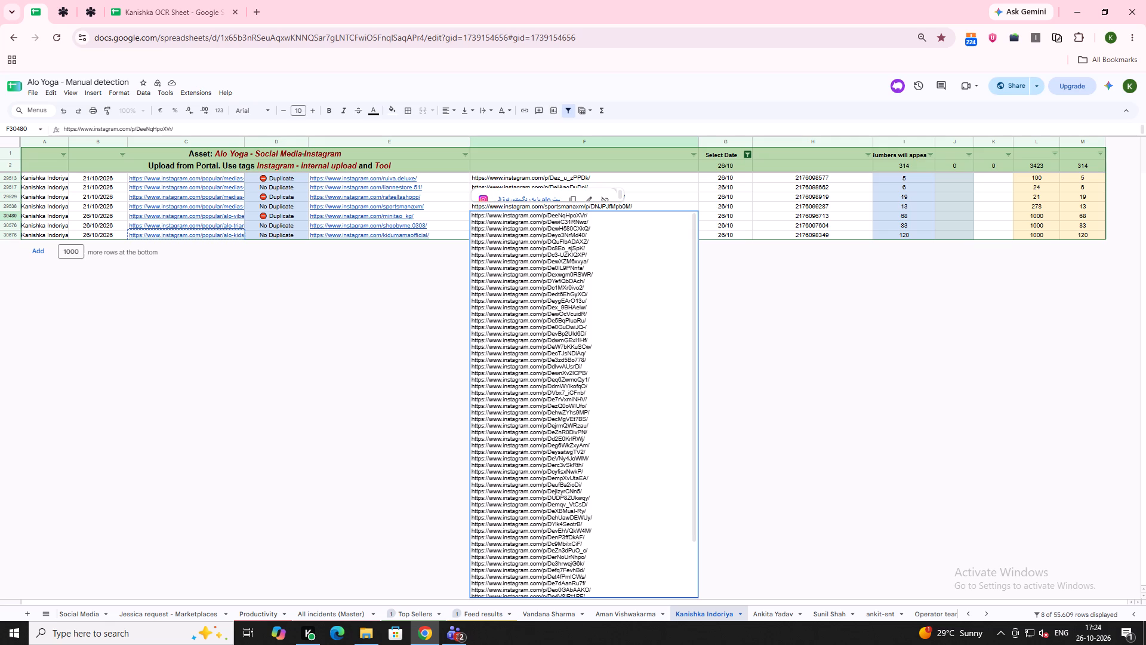
{"action": "key", "text": "ctrl+a"}
{"action": "key", "text": "ctrl+c"}
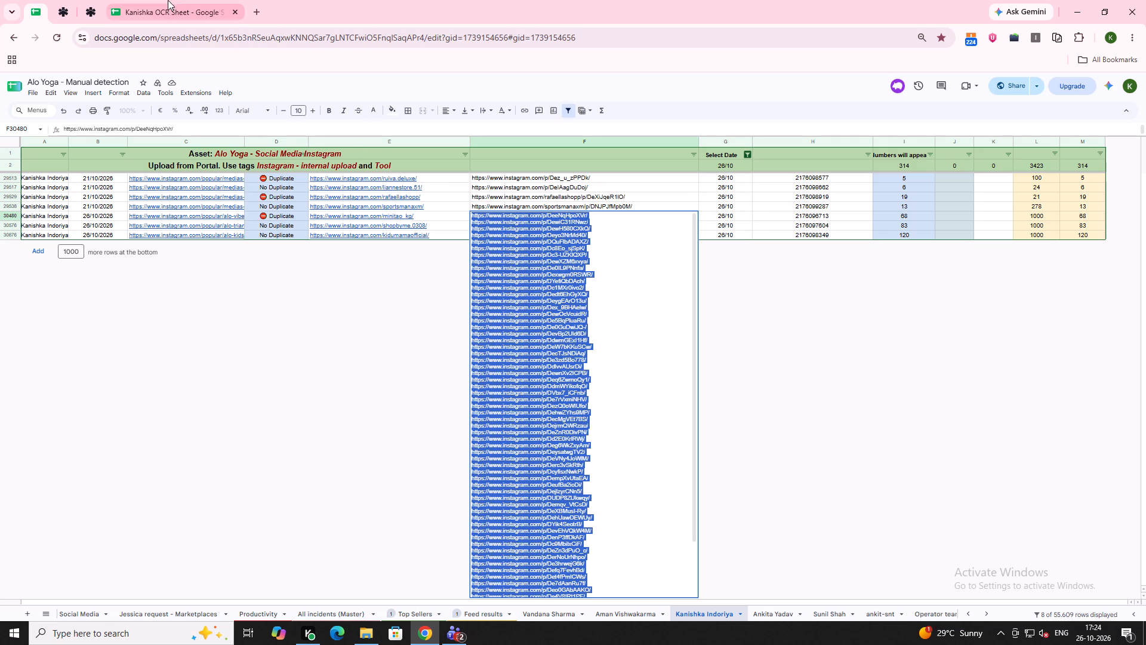
{"action": "left_click", "coordinate": [163, 0]}
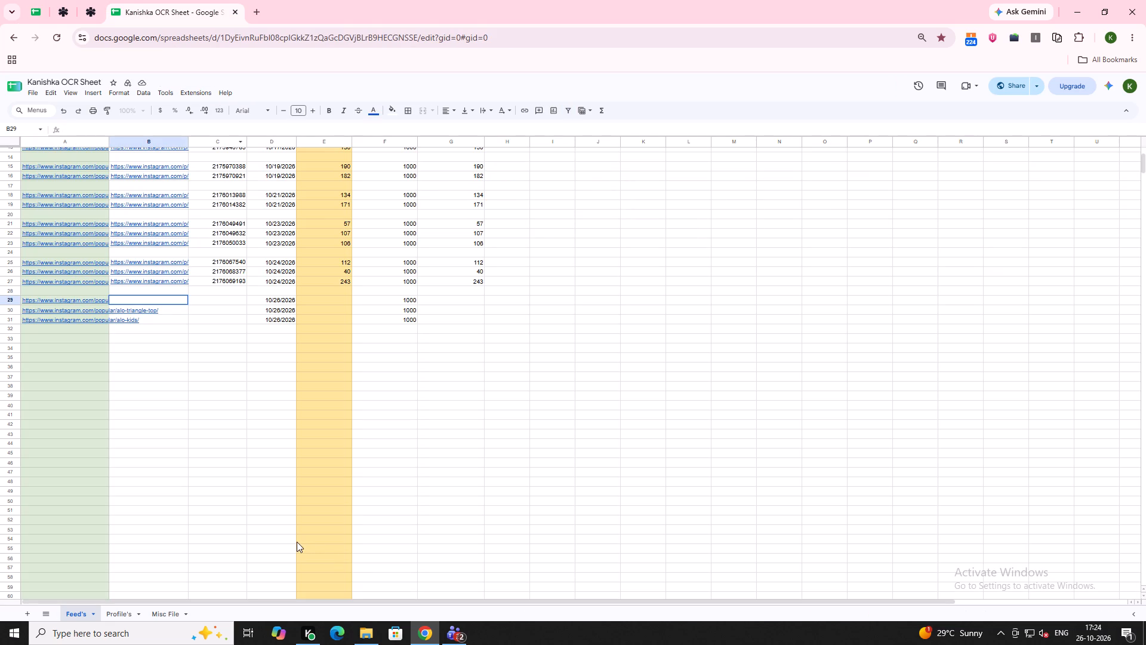
{"action": "key", "text": "ctrl+v"}
{"action": "left_click", "coordinate": [311, 465]}
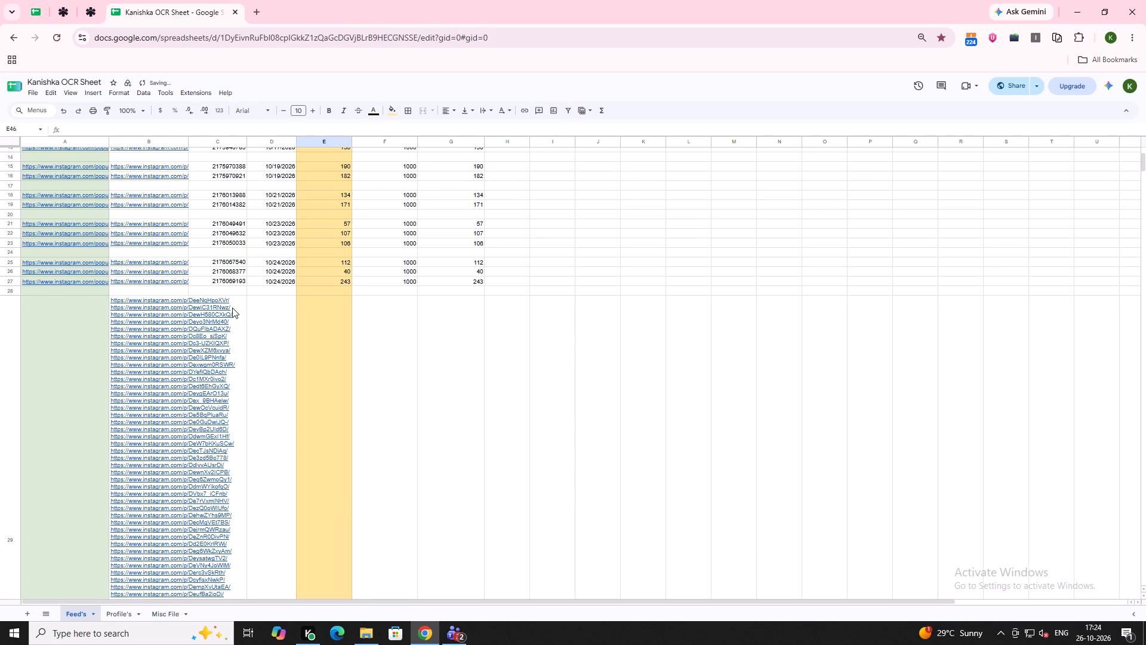
Copy all the incident numbers of the alo-vibes feed from column H of the Manual detection sheet into cell C29 of the OCR Sheet.
{"action": "double_click", "coordinate": [232, 308]}
{"action": "left_click", "coordinate": [37, 4]}
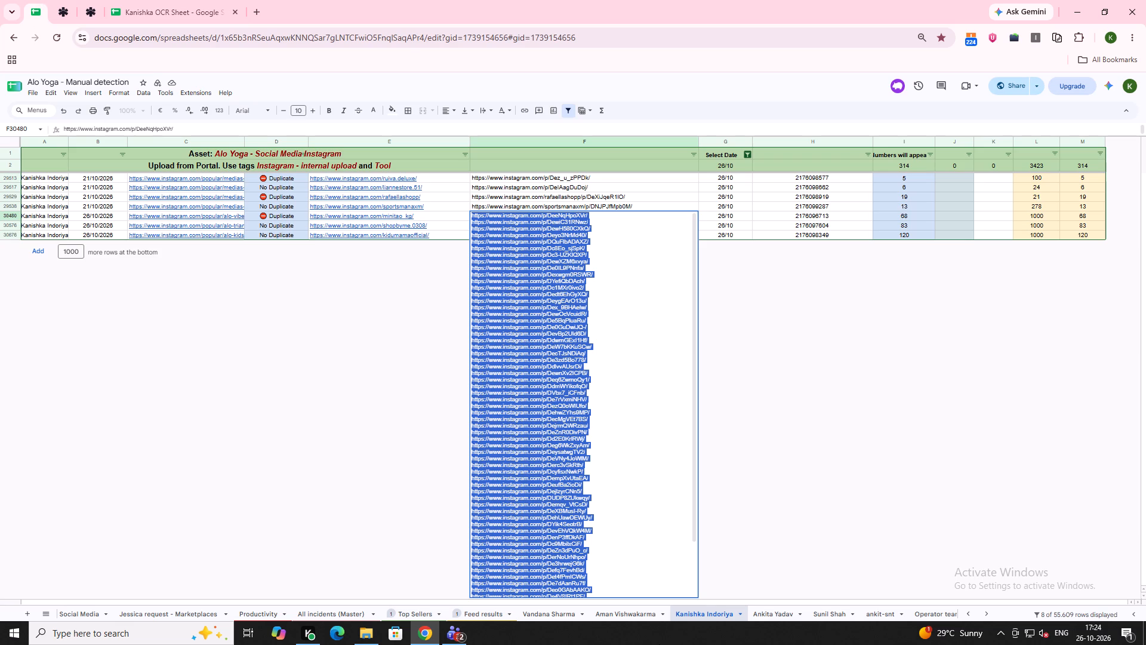
{"action": "double_click", "coordinate": [803, 216]}
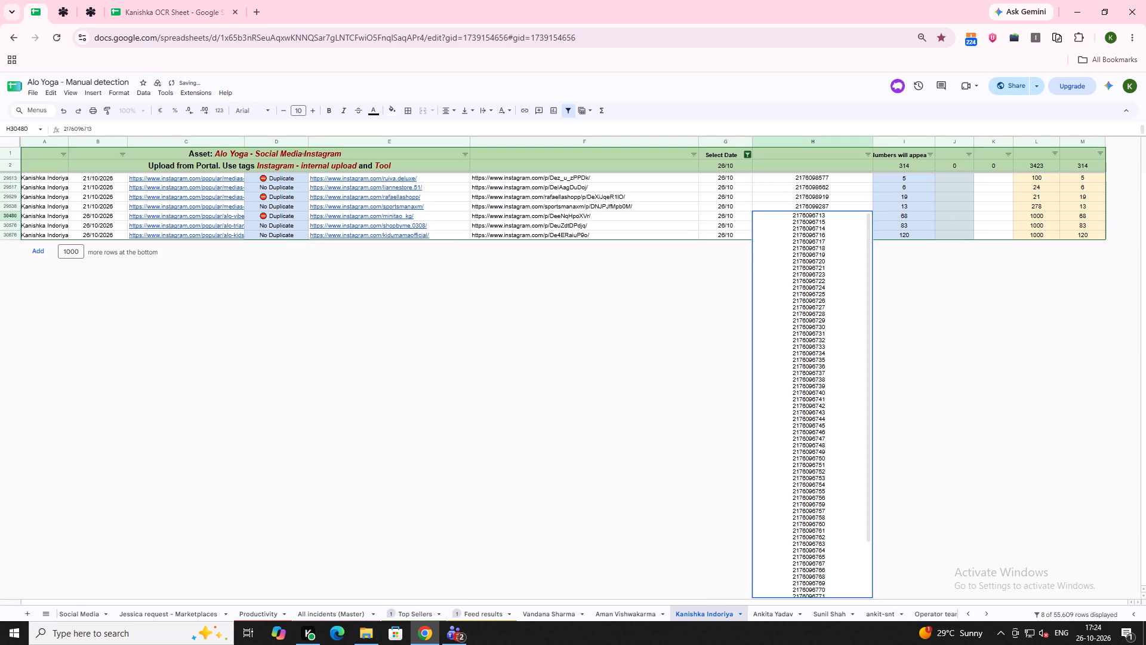
{"action": "key", "text": "ctrl+a"}
{"action": "key", "text": "ctrl+c"}
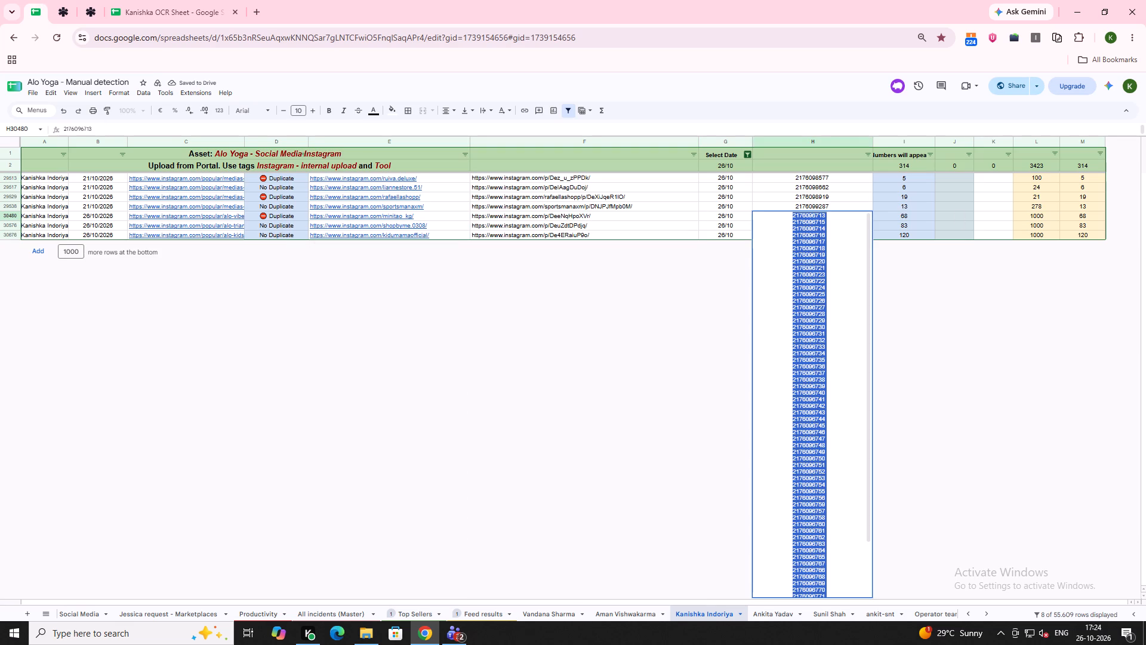
{"action": "left_click", "coordinate": [187, 0]}
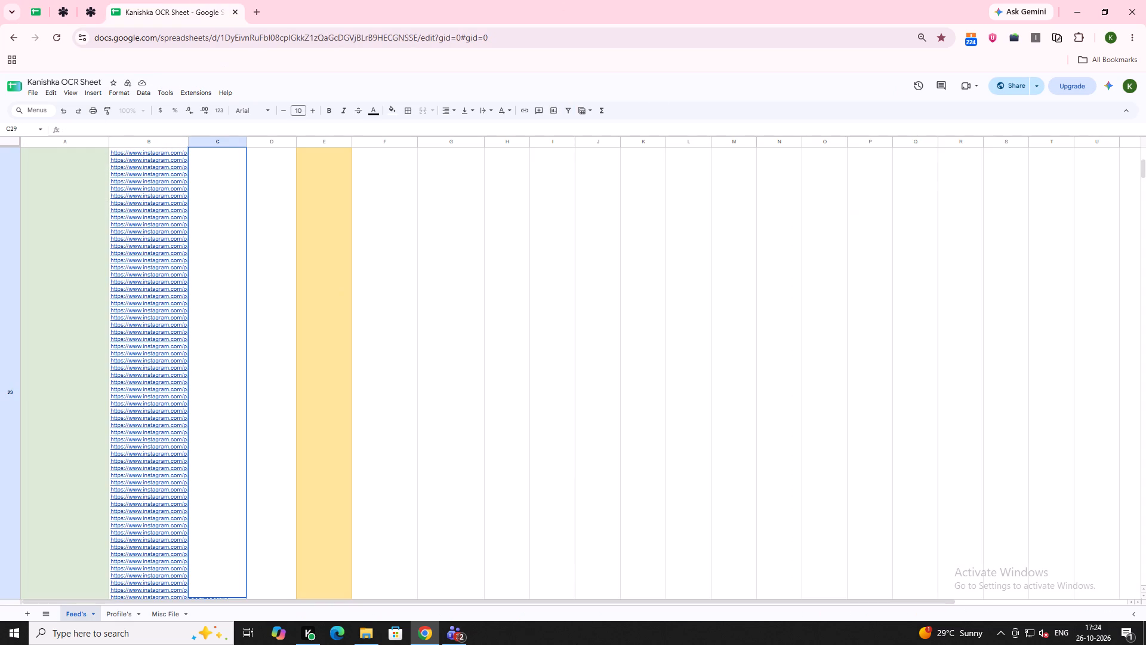
{"action": "key", "text": "ctrl+v"}
Resize row 29 of the OCR Sheet to a height of 21 pixels.
{"action": "right_click", "coordinate": [0, 456]}
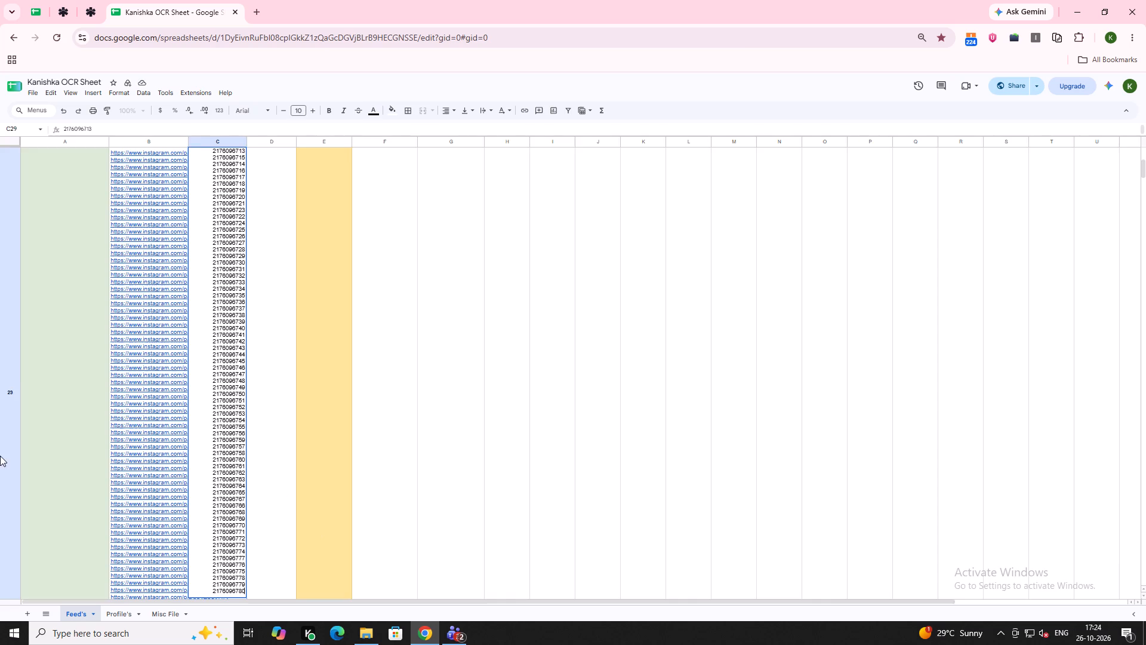
{"action": "left_click", "coordinate": [36, 362]}
{"action": "left_click", "coordinate": [555, 320]}
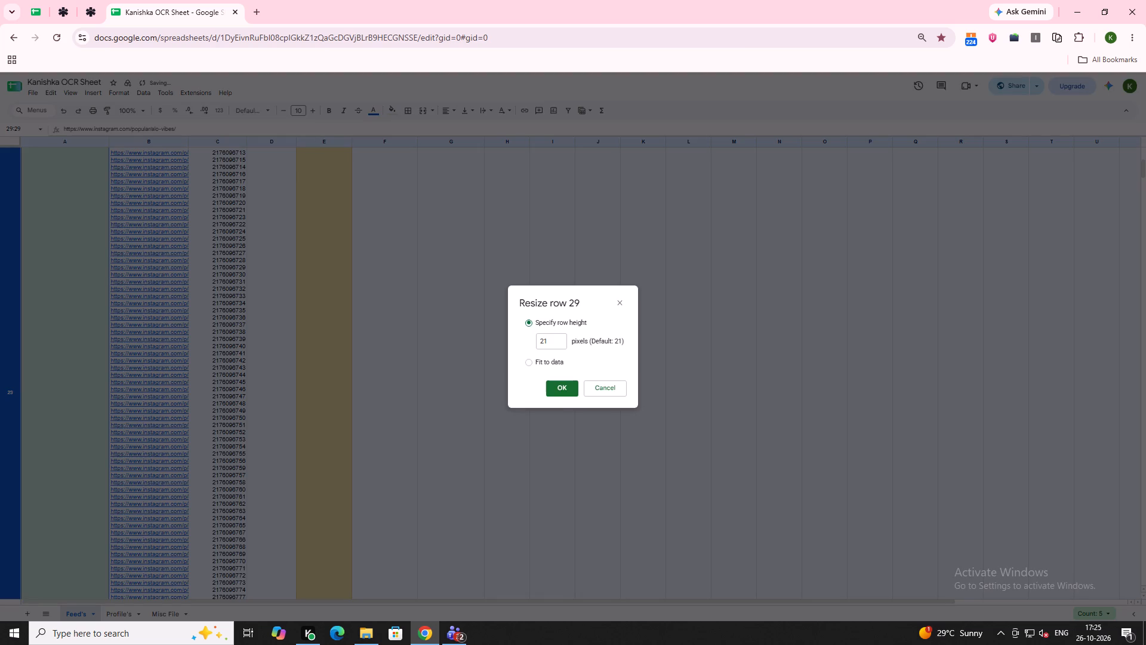
{"action": "left_click", "coordinate": [566, 382]}
{"action": "left_click", "coordinate": [502, 418]}
{"action": "scroll", "coordinate": [336, 422], "scroll_direction": "up", "scroll_amount": 2}
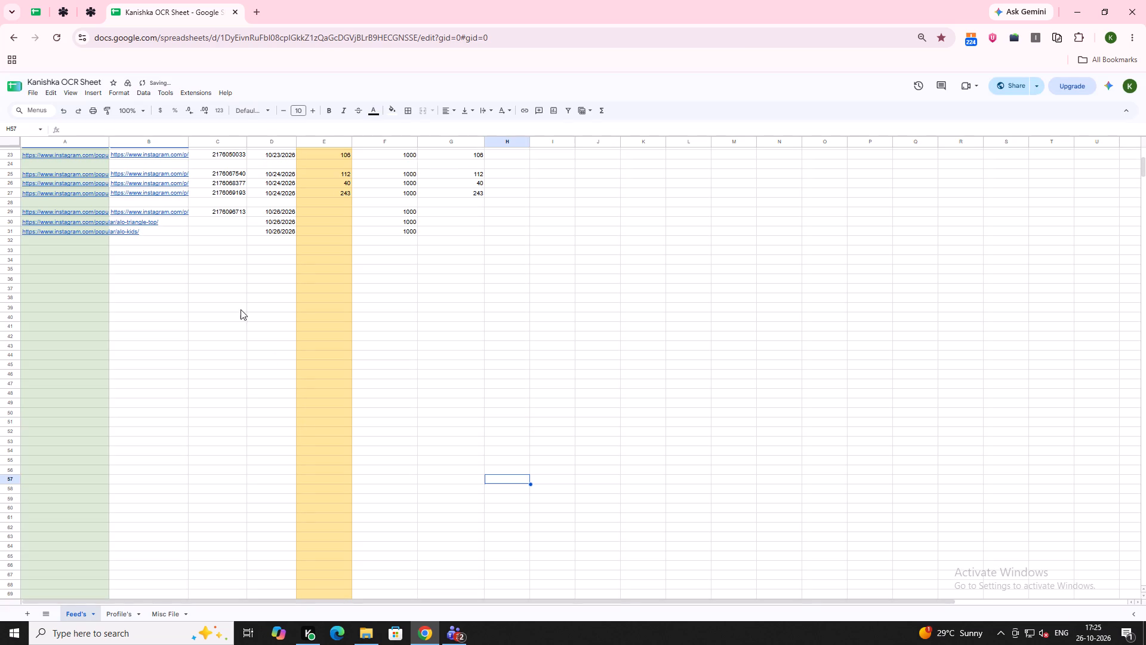
Enter 68 in both E29 and G29 of the Feed's sheet for the first 10/26/2026 feed.
{"action": "left_click", "coordinate": [345, 273]}
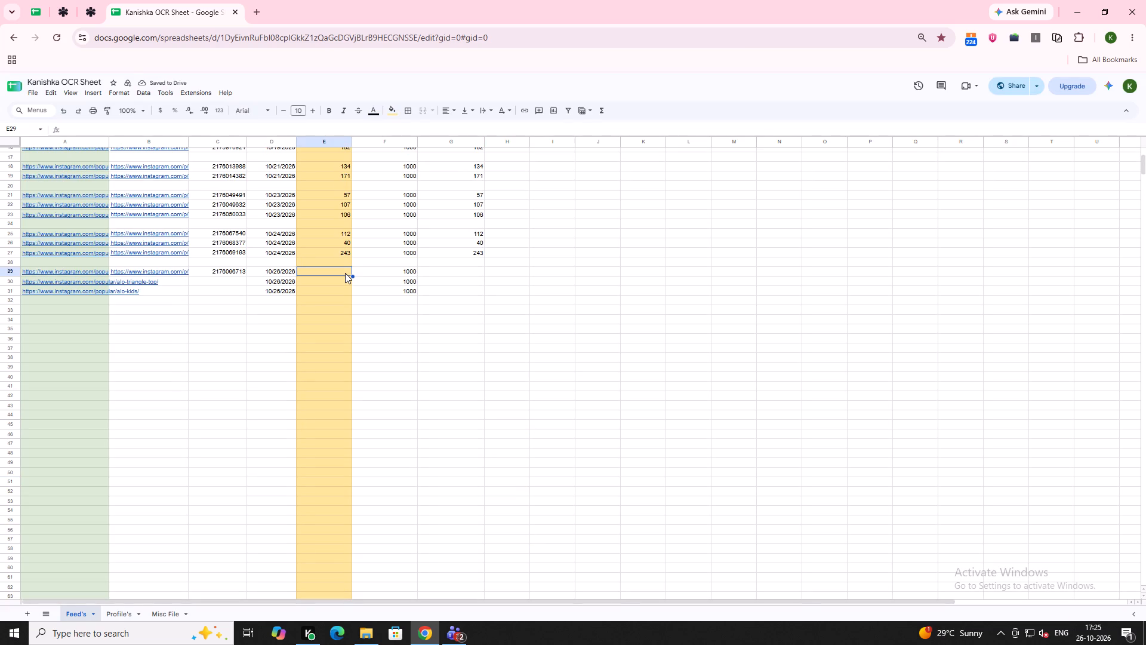
{"action": "key", "text": "8"}
{"action": "key", "text": "BackSpace"}
{"action": "type", "text": "68"}
{"action": "key", "text": "Right"}
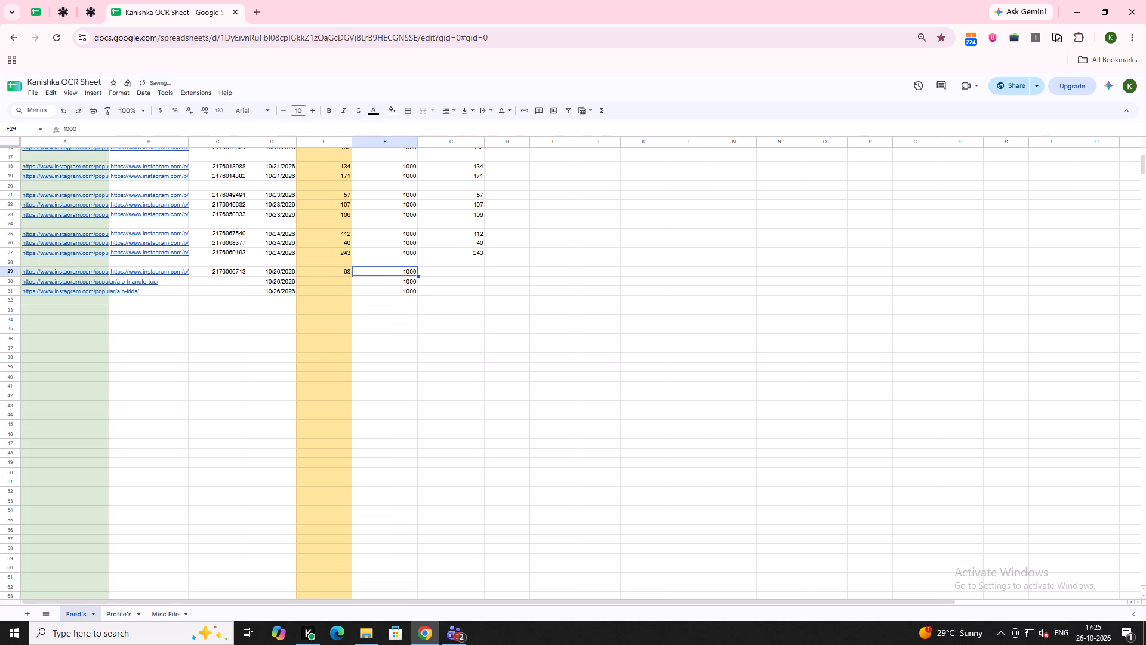
{"action": "key", "text": "Right"}
{"action": "key", "text": "Right"}
{"action": "key", "text": "Left"}
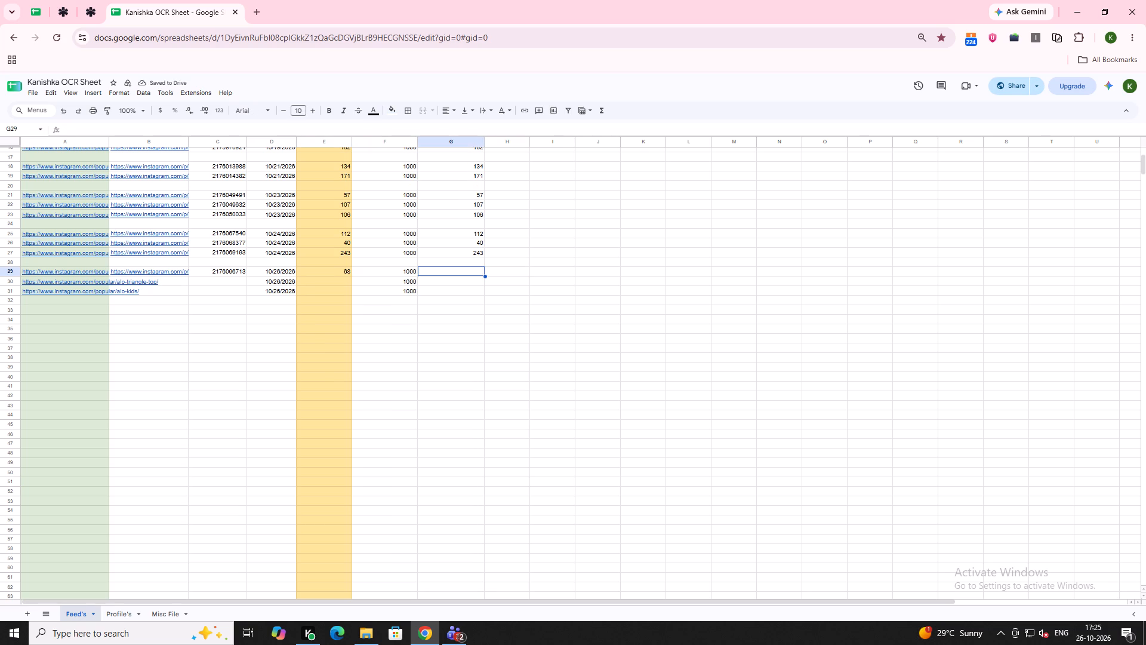
{"action": "type", "text": "68"}
{"action": "key", "text": "Right"}
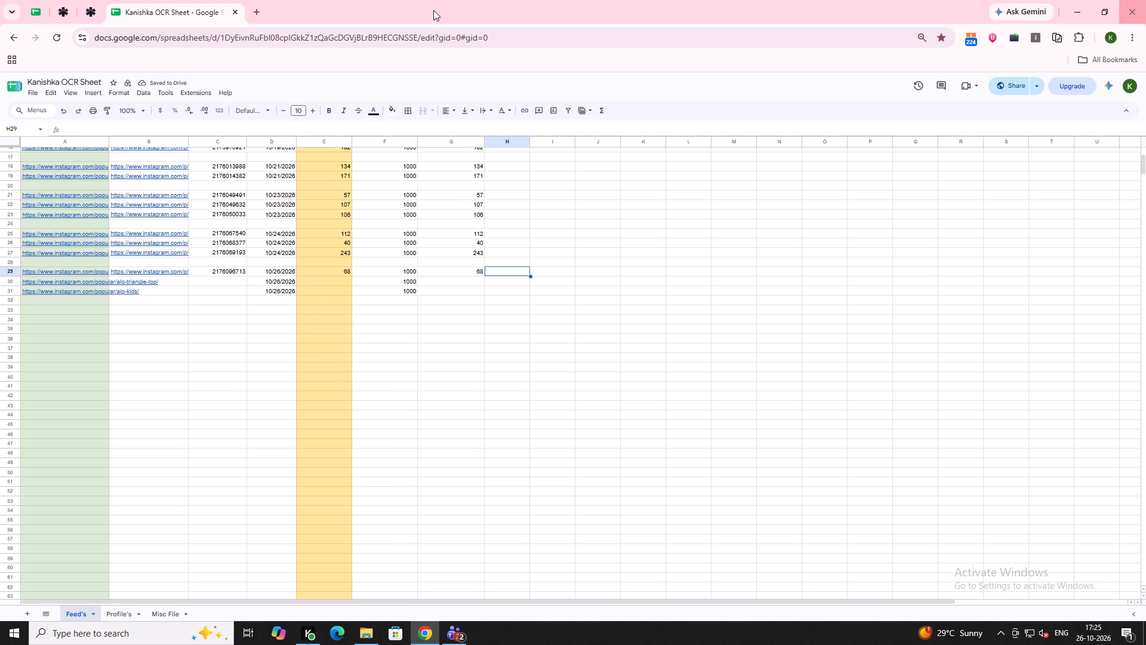
Copy all post links of the alo-triangle-top feed from the Alo Yoga manual detection sheet into B30 of the Feed's sheet.
{"action": "double_click", "coordinate": [174, 281]}
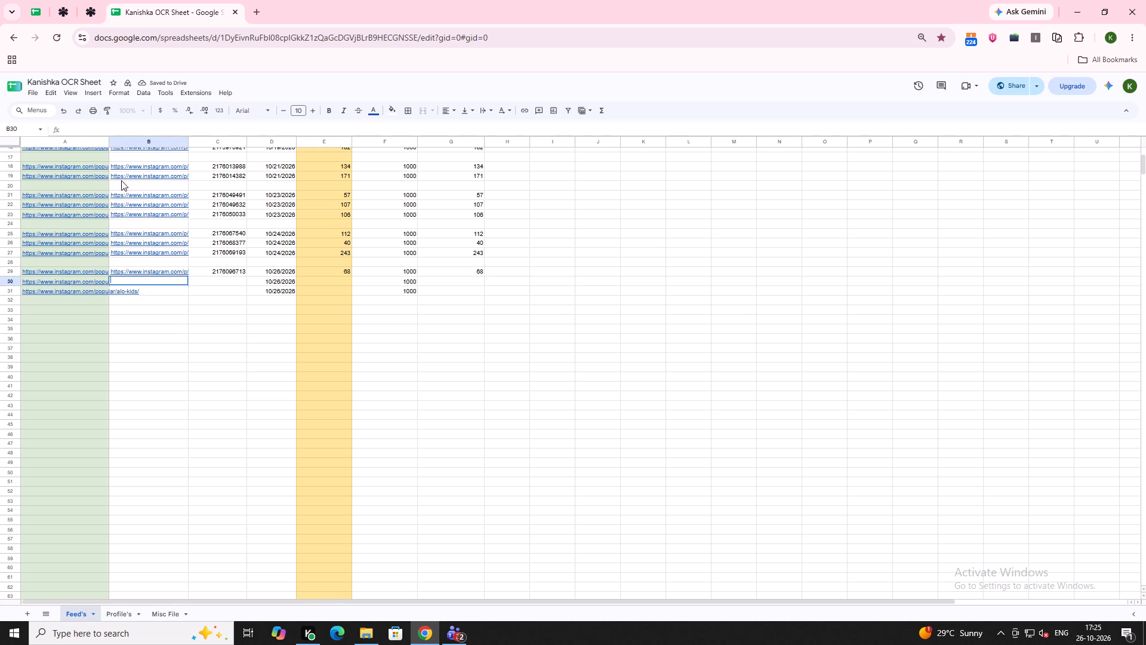
{"action": "left_click", "coordinate": [27, 0]}
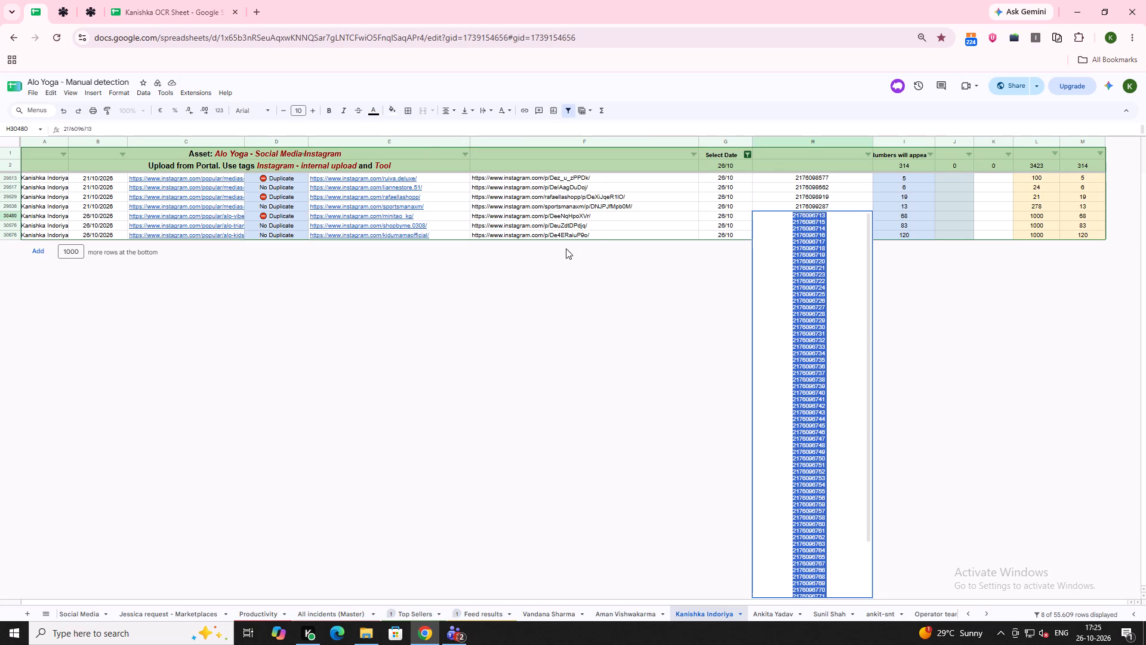
{"action": "double_click", "coordinate": [590, 226]}
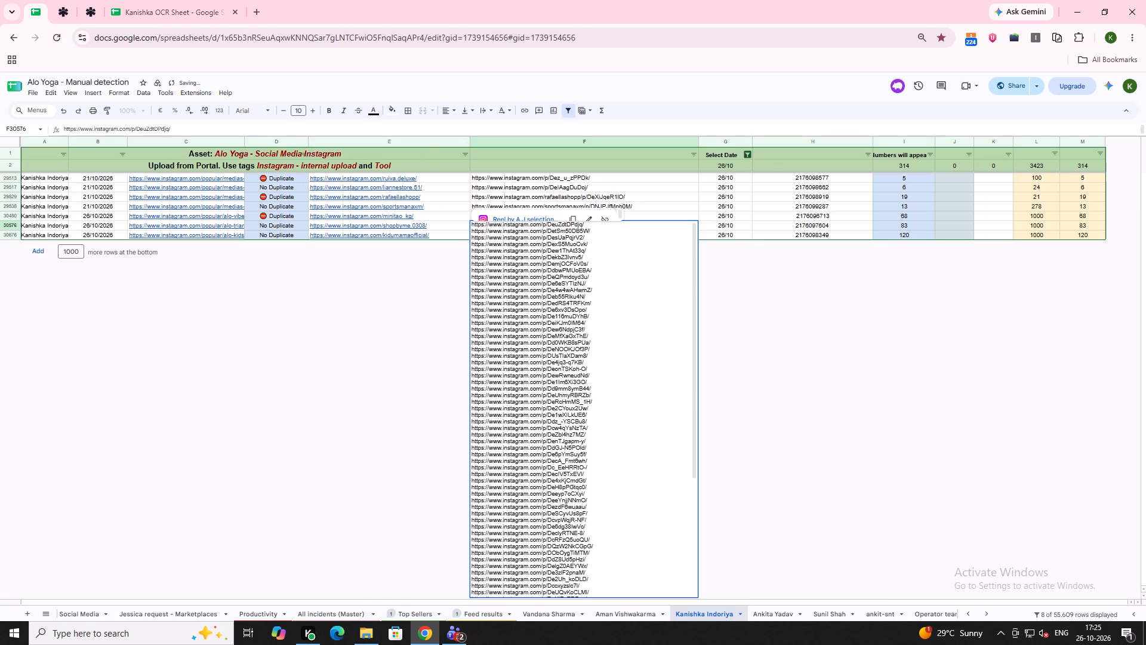
{"action": "key", "text": "ctrl+a"}
{"action": "key", "text": "ctrl+c"}
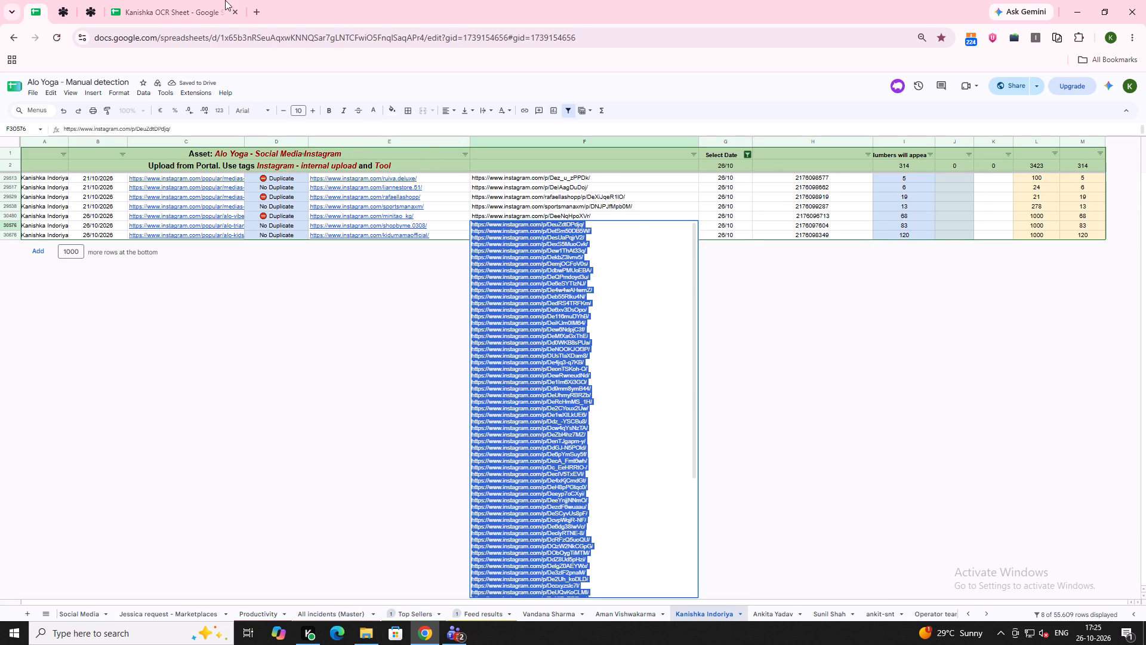
{"action": "left_click", "coordinate": [150, 0]}
{"action": "key", "text": "ctrl+v"}
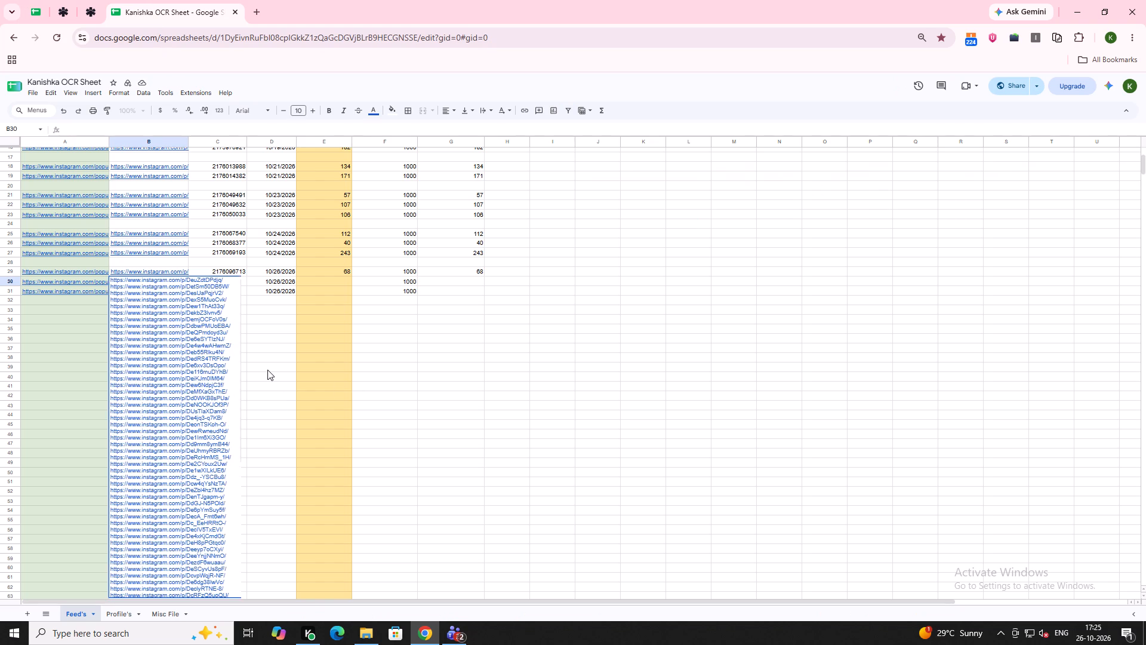
{"action": "left_click", "coordinate": [284, 398]}
{"action": "double_click", "coordinate": [244, 296]}
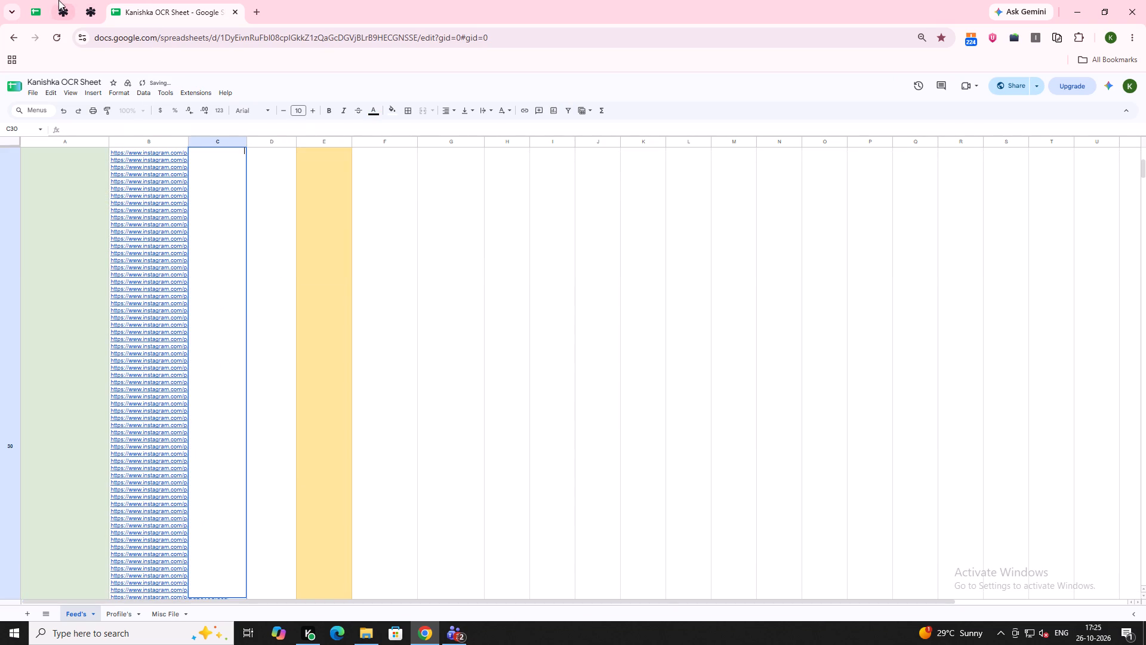
{"action": "left_click", "coordinate": [42, 0]}
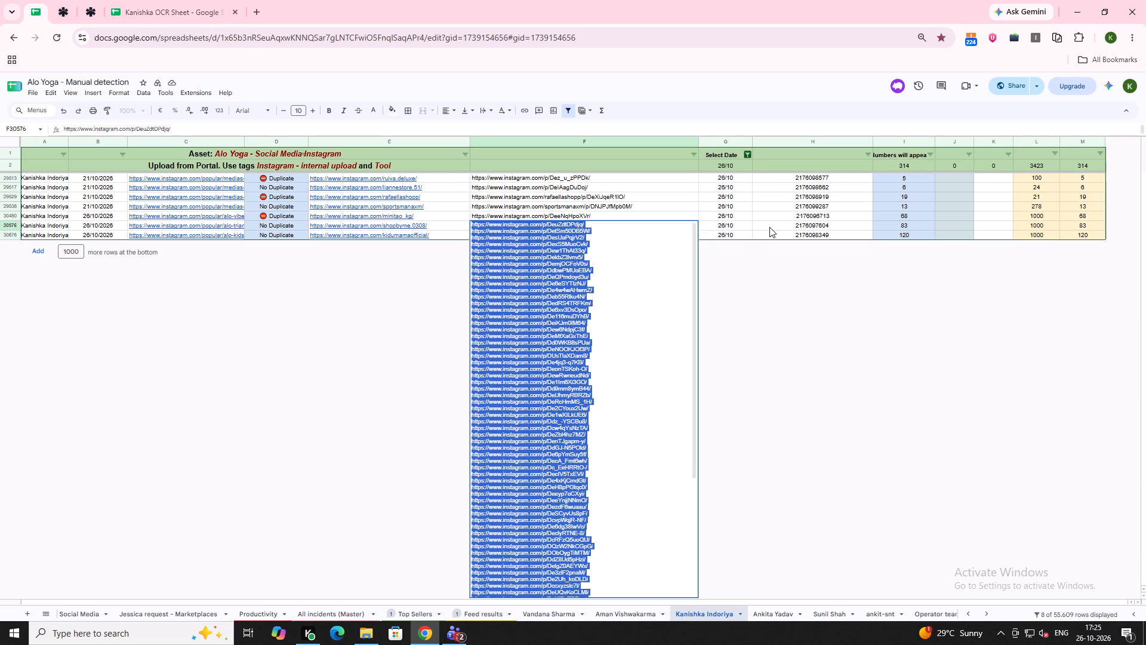
{"action": "double_click", "coordinate": [769, 227]}
{"action": "key", "text": "ctrl+a"}
{"action": "key", "text": "ctrl+c"}
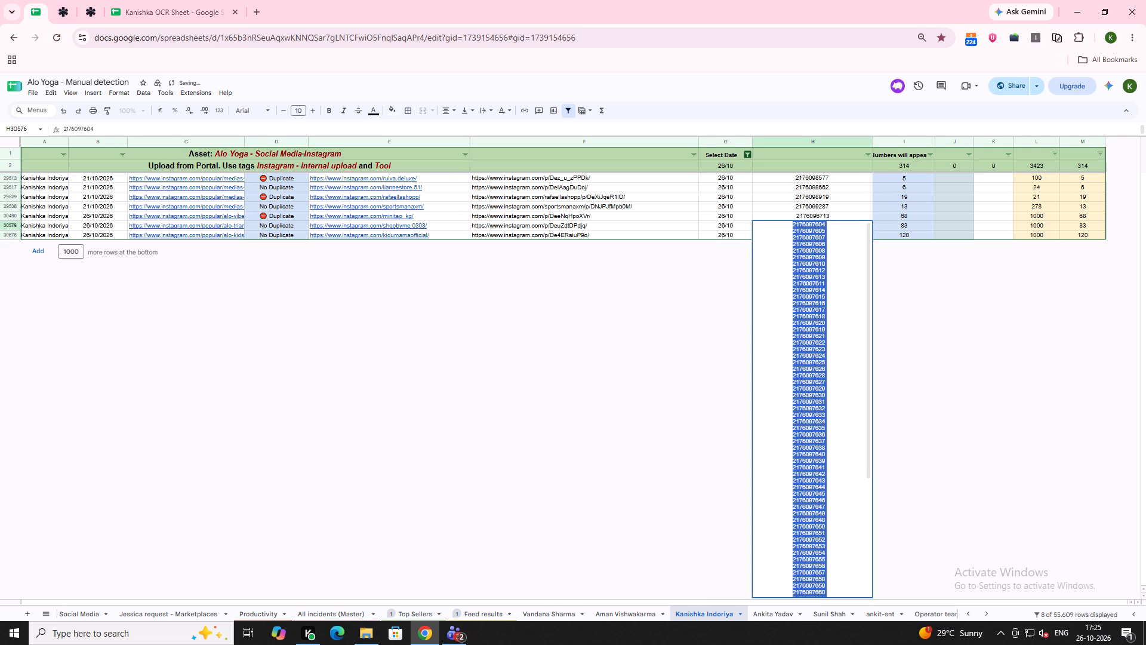
{"action": "left_click", "coordinate": [188, 0]}
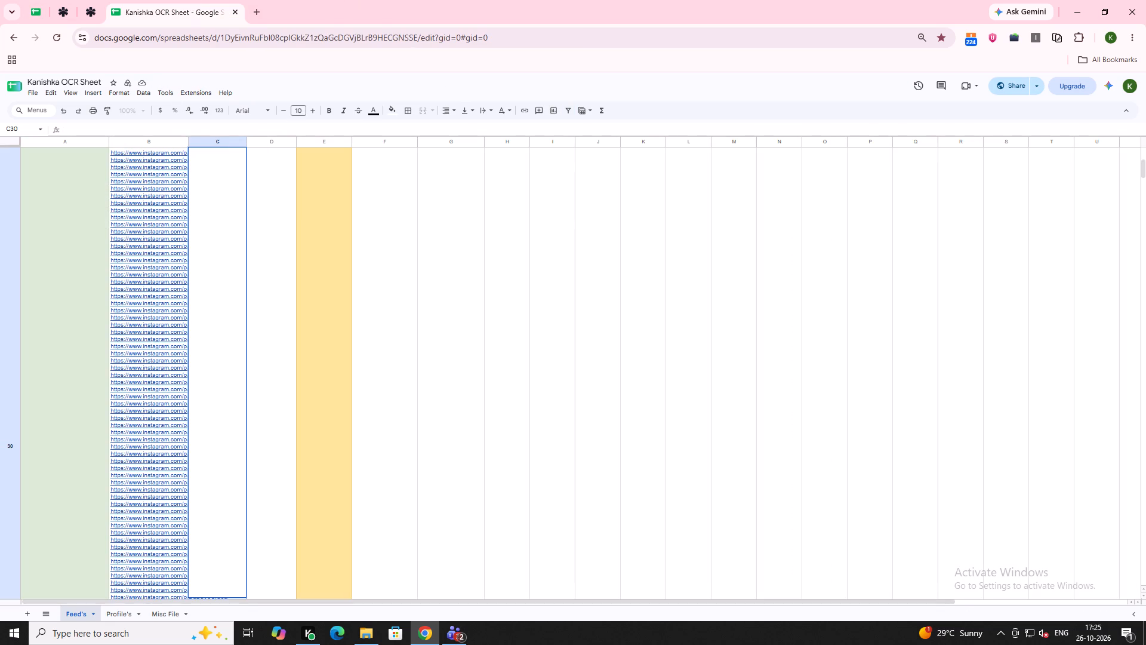
{"action": "key", "text": "ctrl+v"}
Resize row 30 of the Feed's sheet to a specified height of 21 pixels.
{"action": "right_click", "coordinate": [0, 338]}
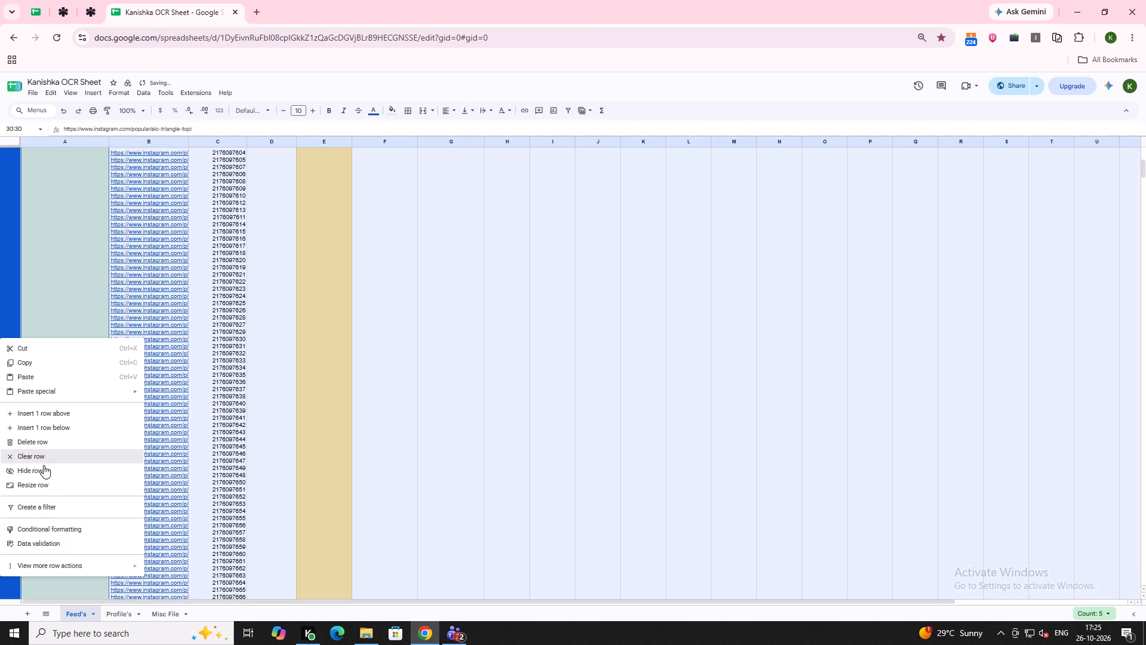
{"action": "left_click", "coordinate": [45, 479]}
{"action": "left_click", "coordinate": [540, 320]}
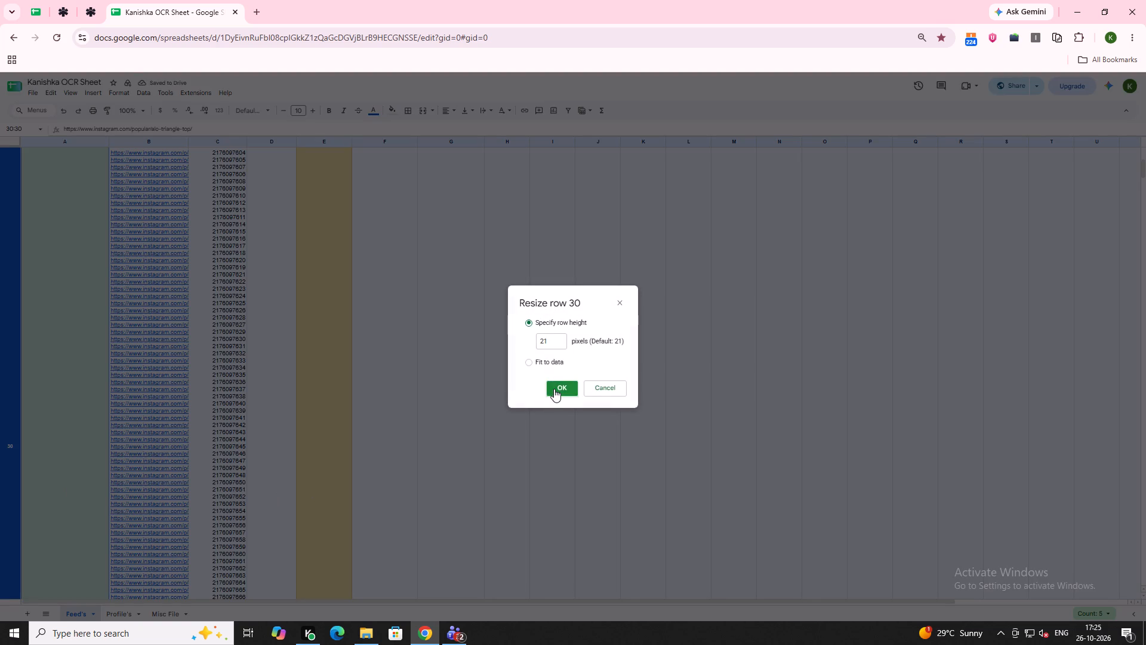
{"action": "left_click", "coordinate": [554, 389]}
{"action": "left_click", "coordinate": [412, 446]}
Look up the alo-triangle-top feed's count in the manual detection sheet and enter 83 in both E30 and G30.
{"action": "scroll", "coordinate": [405, 447], "scroll_direction": "up", "scroll_amount": 2}
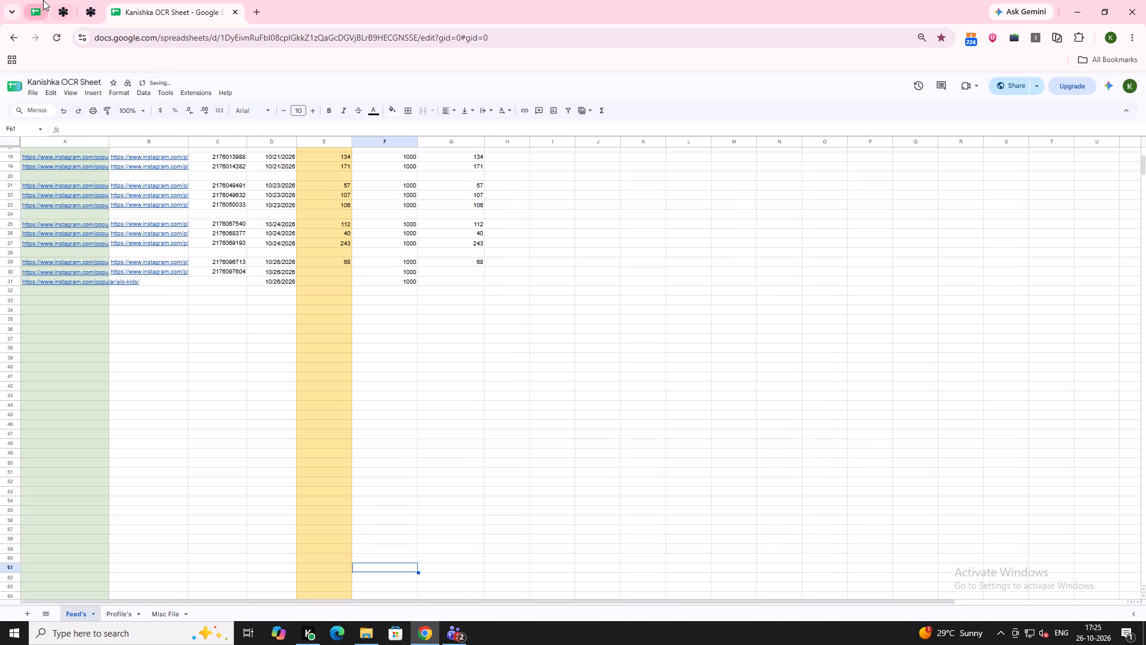
{"action": "left_click", "coordinate": [43, 0]}
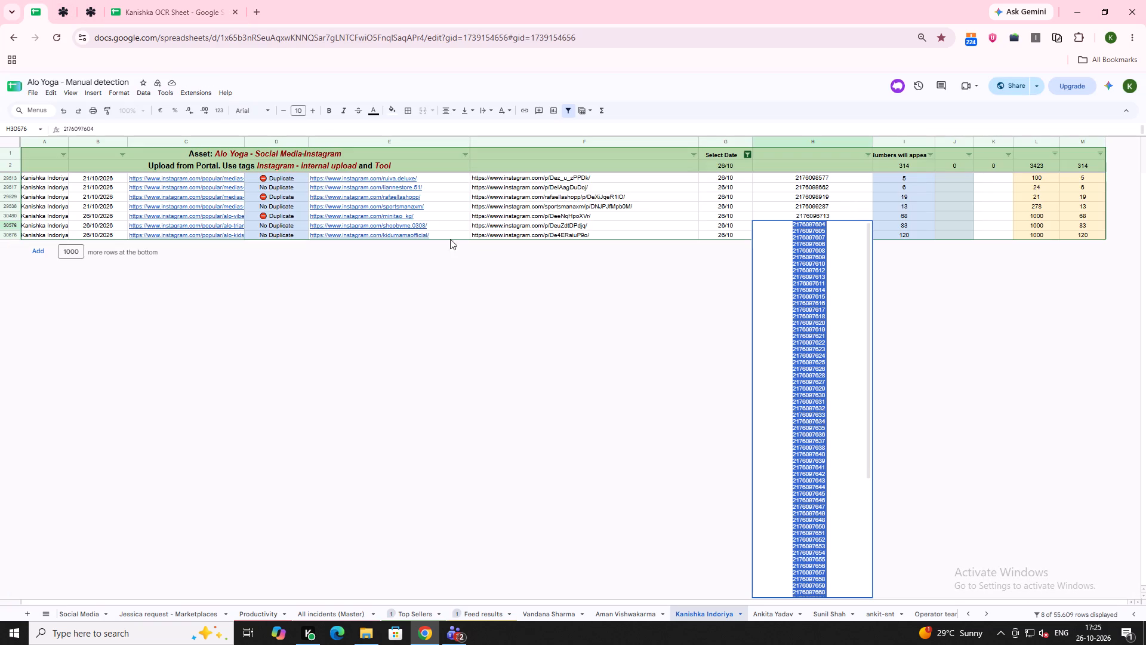
{"action": "left_click", "coordinate": [153, 0]}
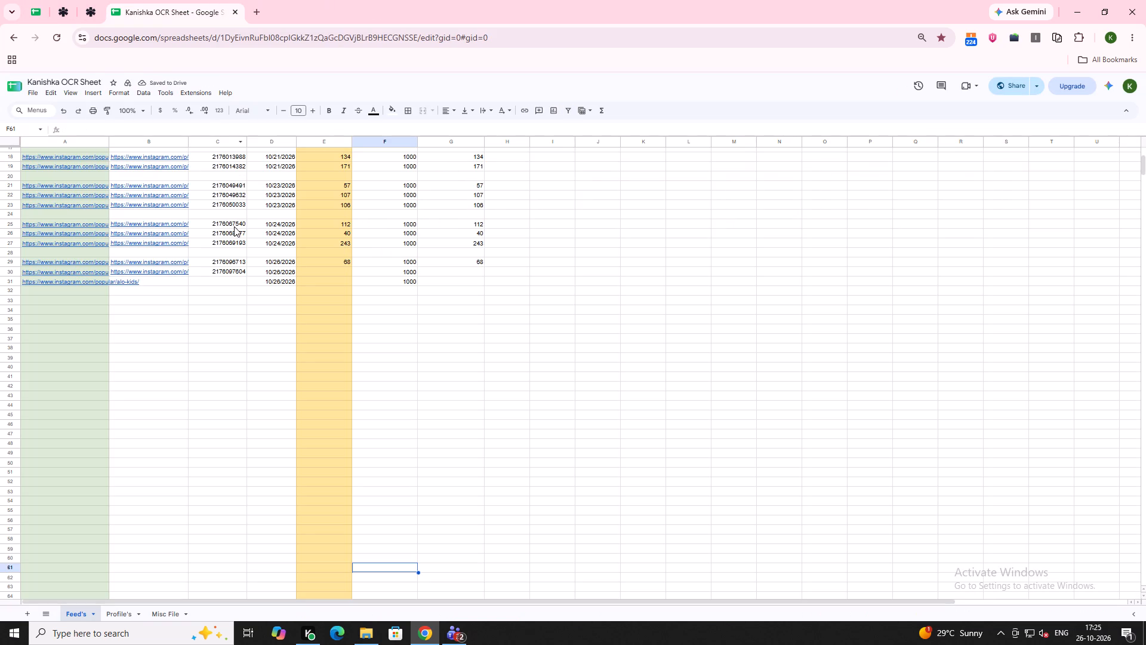
{"action": "left_click", "coordinate": [322, 275]}
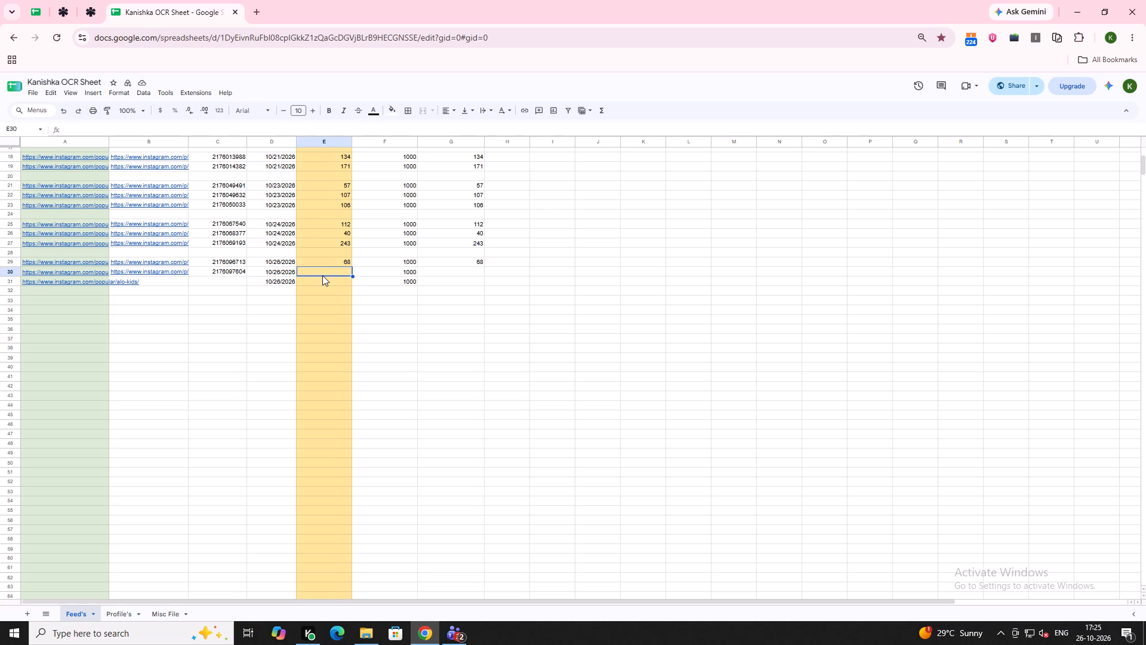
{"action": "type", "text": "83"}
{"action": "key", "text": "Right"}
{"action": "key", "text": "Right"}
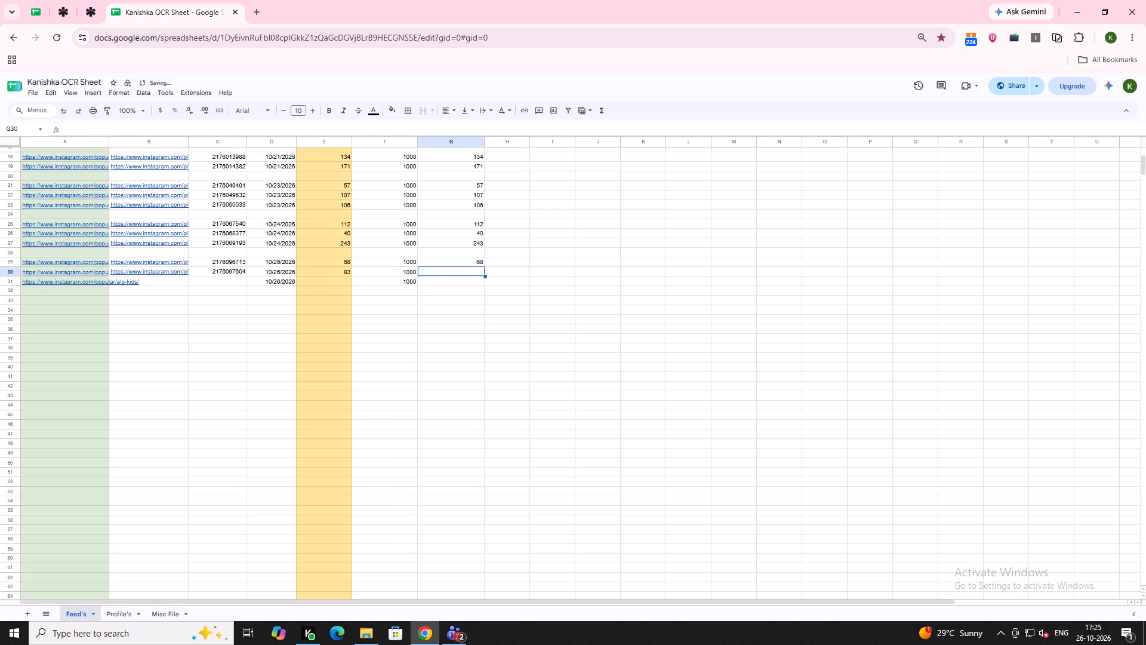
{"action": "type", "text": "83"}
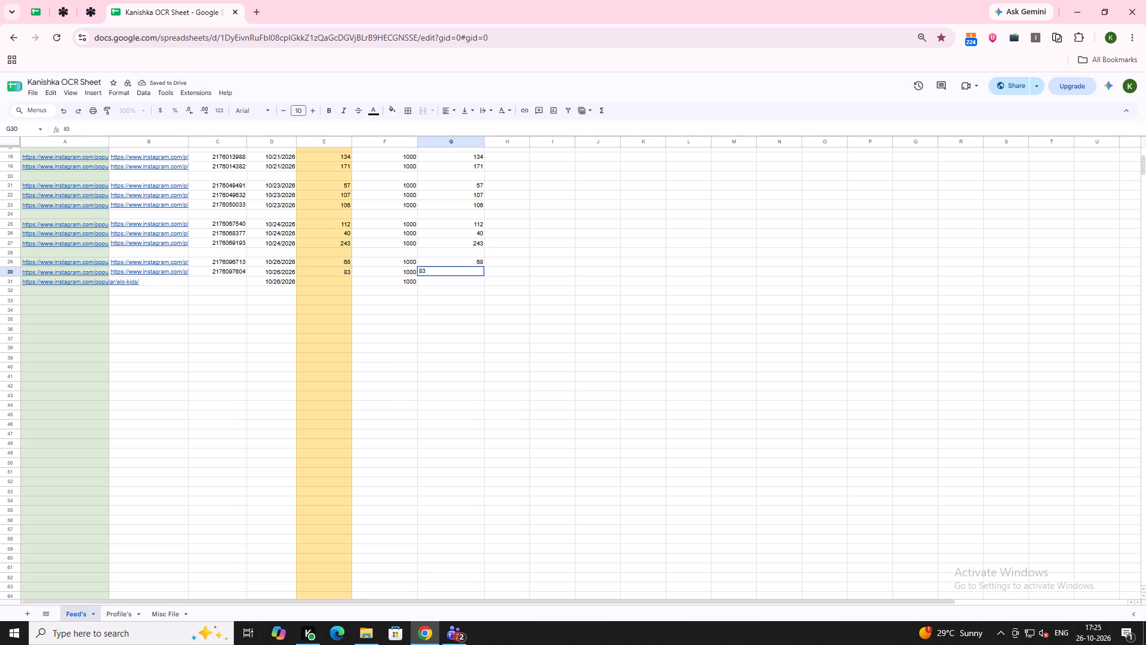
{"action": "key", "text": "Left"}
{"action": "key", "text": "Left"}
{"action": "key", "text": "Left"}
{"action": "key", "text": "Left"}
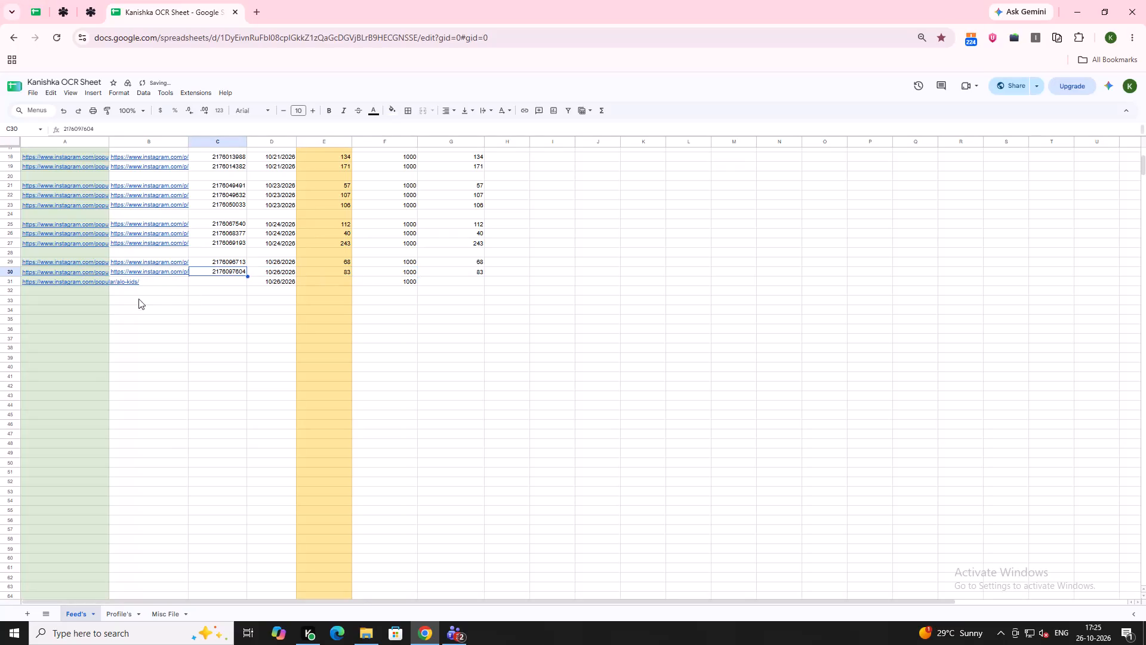
Copy all post links of the alo-kids feed from the manual detection sheet into B31 of the Feed's sheet.
{"action": "double_click", "coordinate": [154, 281]}
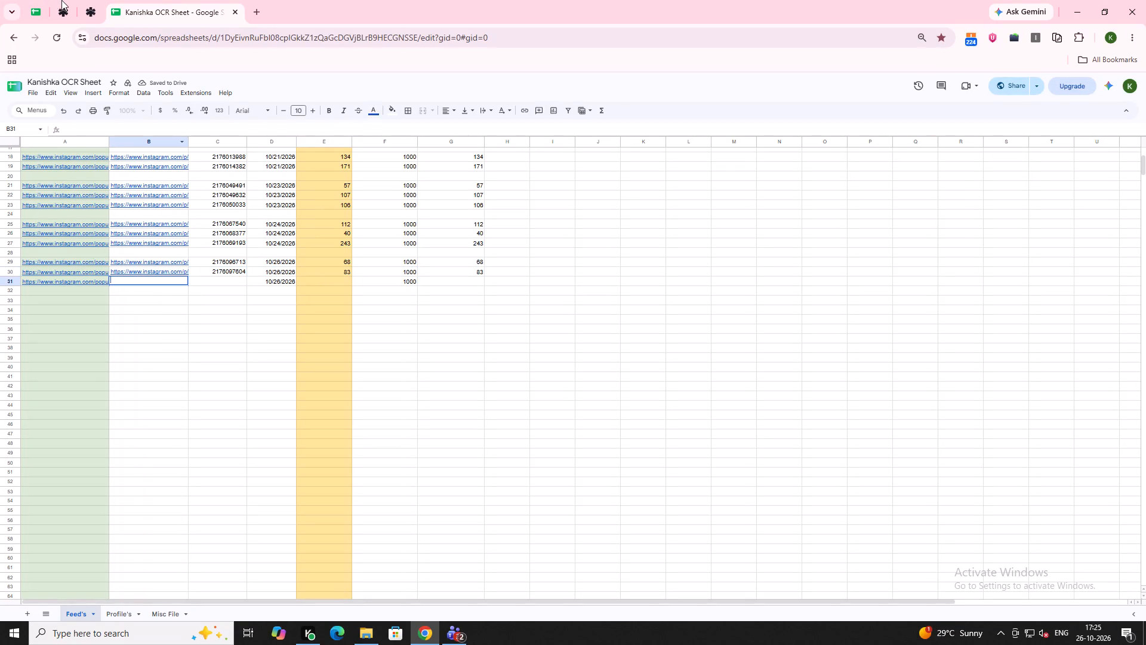
{"action": "left_click", "coordinate": [36, 0]}
{"action": "left_click", "coordinate": [616, 239]}
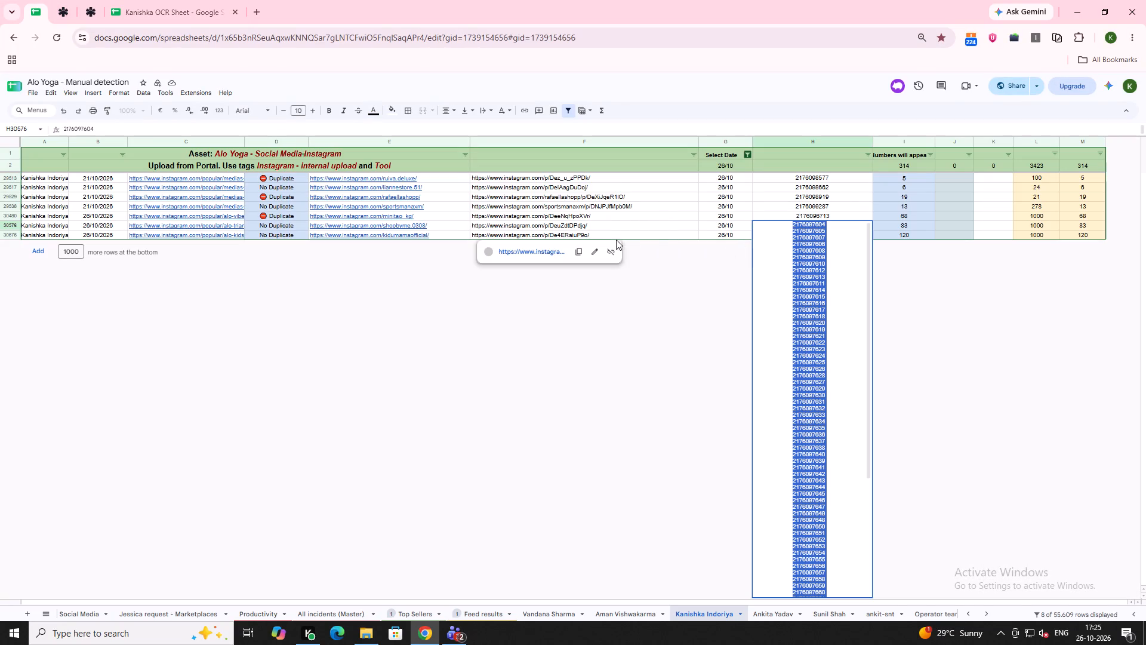
{"action": "double_click", "coordinate": [614, 236]}
{"action": "key", "text": "ctrl+a"}
{"action": "key", "text": "ctrl+c"}
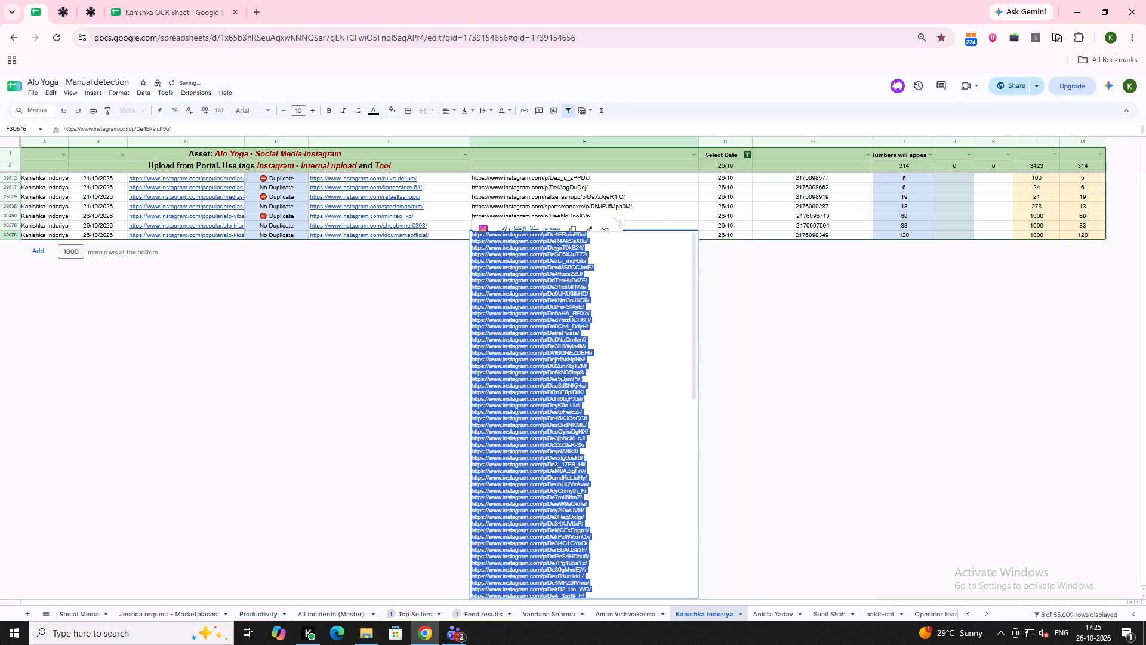
{"action": "left_click", "coordinate": [162, 0]}
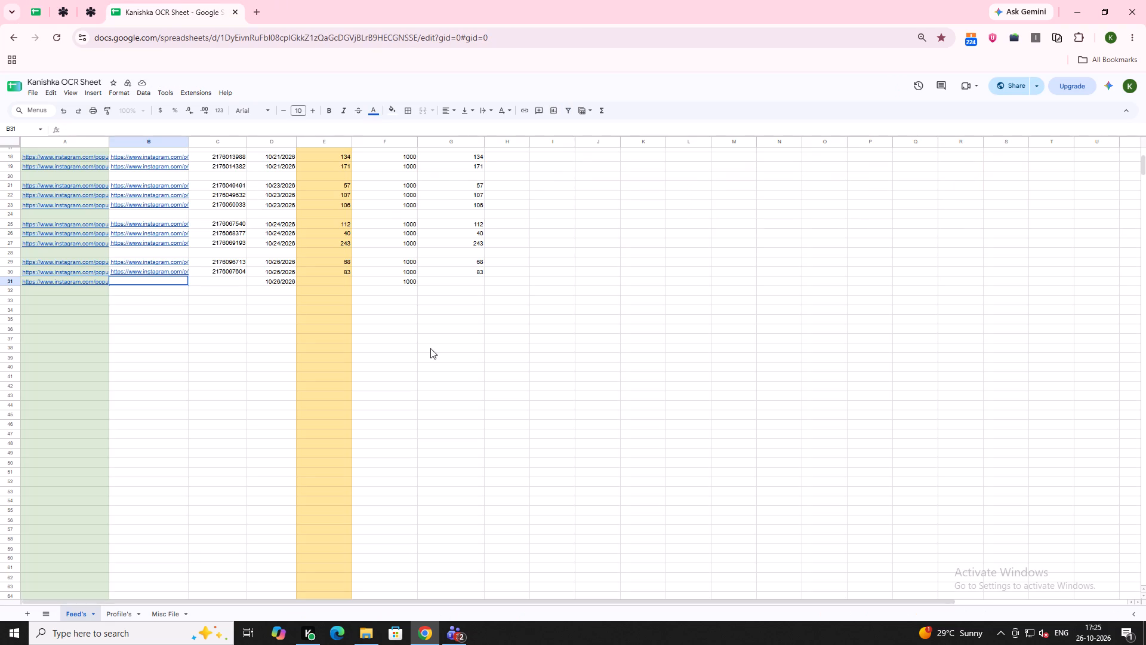
{"action": "key", "text": "ctrl+v"}
{"action": "left_click", "coordinate": [288, 380]}
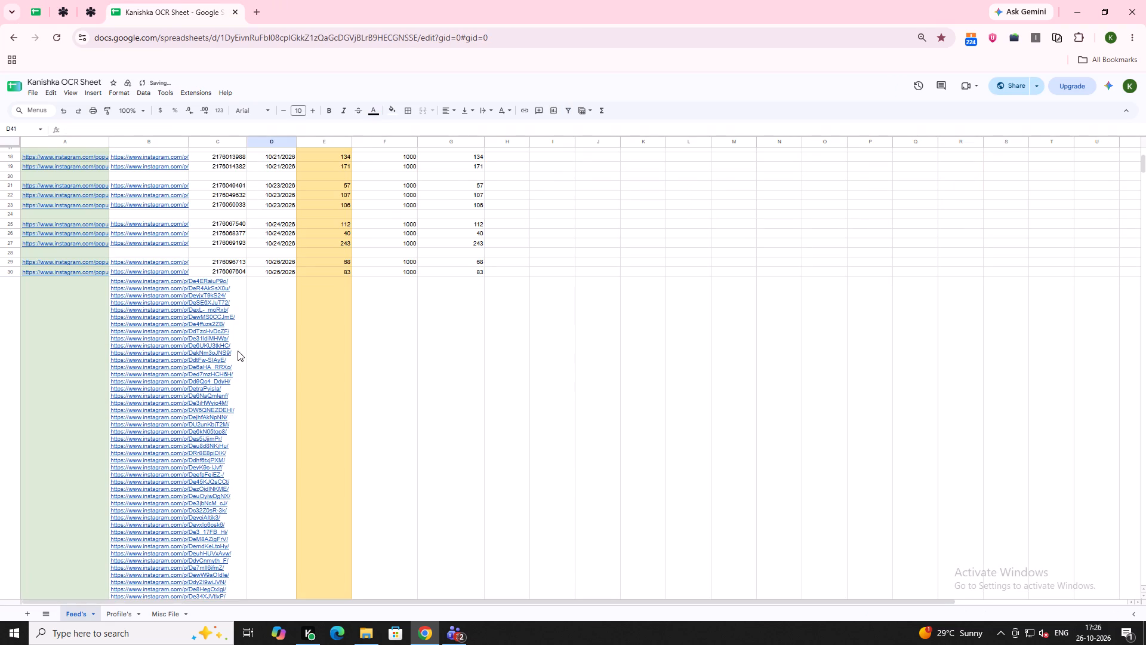
{"action": "double_click", "coordinate": [238, 299]}
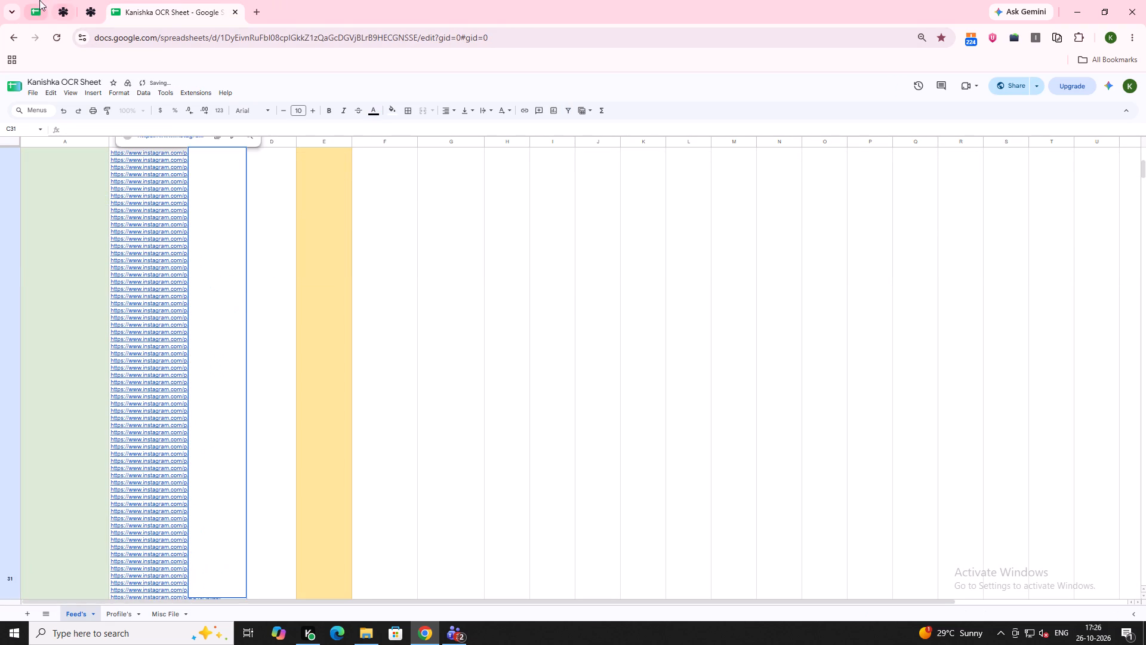
{"action": "left_click", "coordinate": [33, 0]}
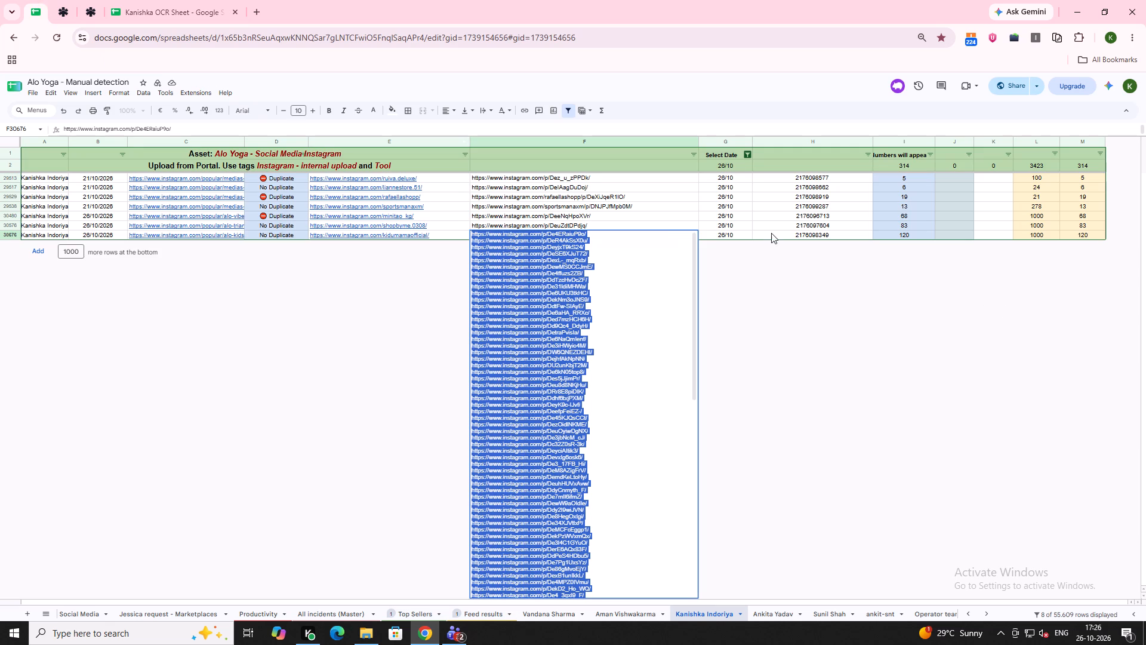
{"action": "double_click", "coordinate": [771, 233]}
{"action": "key", "text": "ctrl+a"}
{"action": "key", "text": "ctrl+c"}
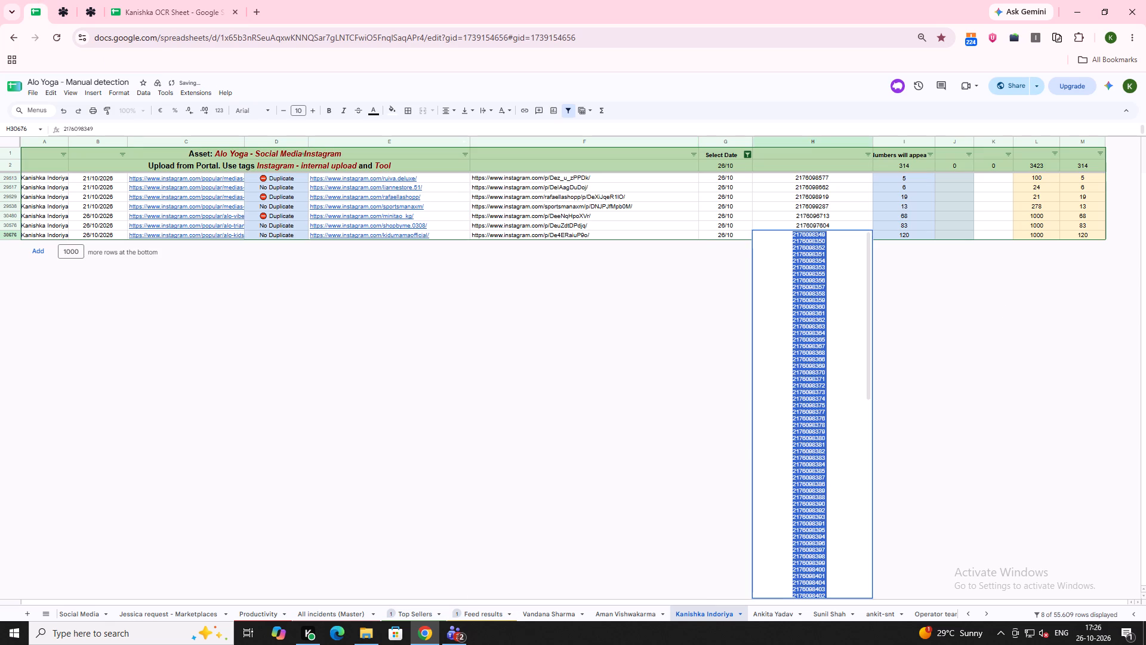
{"action": "left_click", "coordinate": [192, 0]}
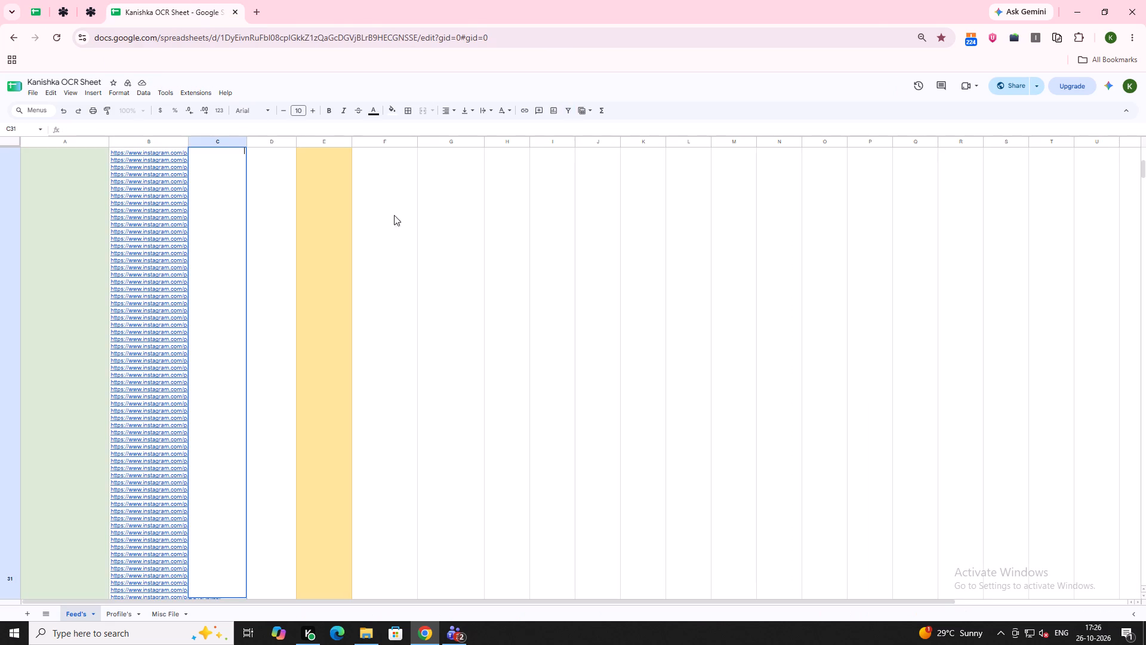
{"action": "key", "text": "ctrl+v"}
Resize row 31 of the Feed's sheet to a specified height of 21 pixels.
{"action": "right_click", "coordinate": [0, 368]}
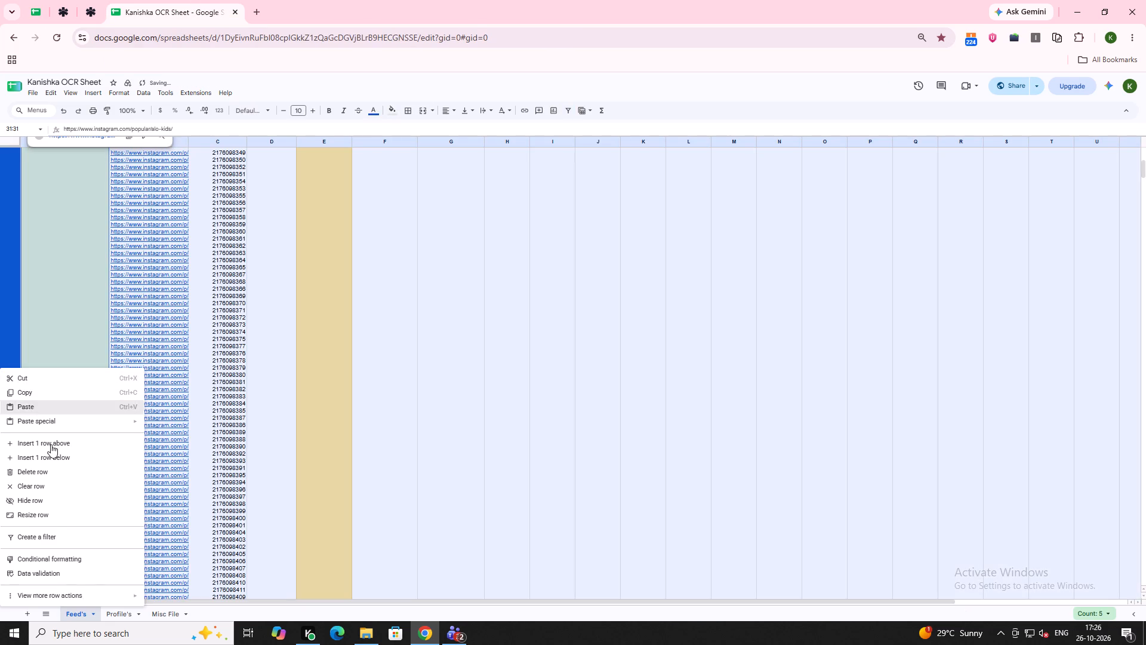
{"action": "left_click", "coordinate": [52, 514]}
{"action": "left_click", "coordinate": [559, 320]}
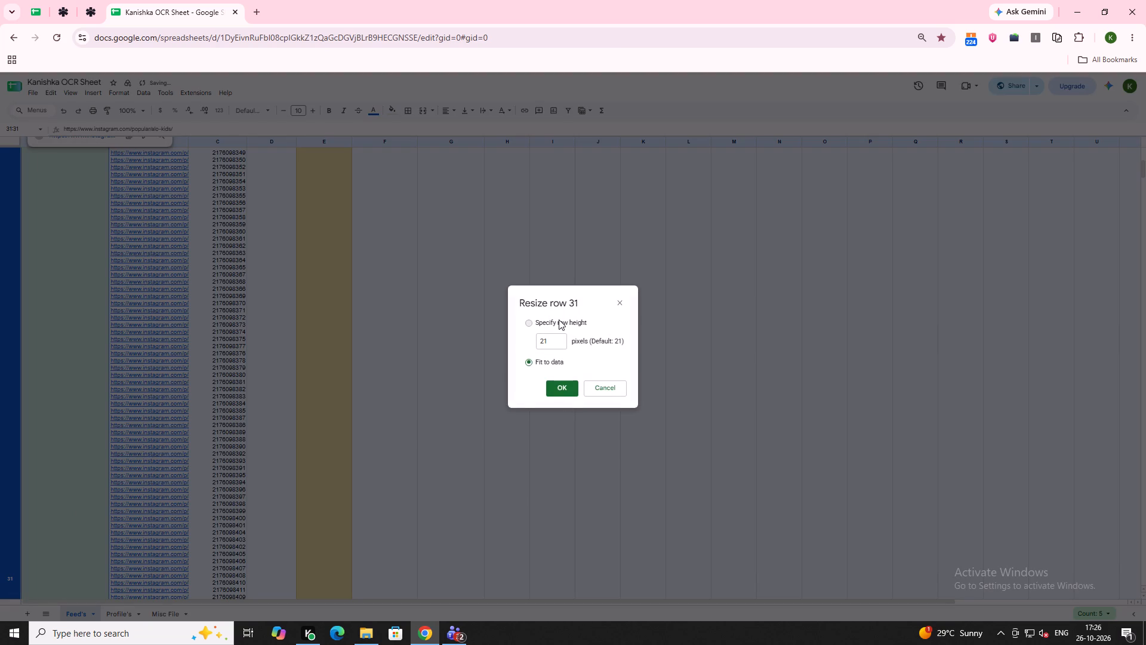
{"action": "left_click", "coordinate": [566, 388]}
{"action": "left_click", "coordinate": [511, 431]}
Enter 120 as both the number of incidents and the infringements found for the alo-kids feed in row 31.
{"action": "scroll", "coordinate": [450, 416], "scroll_direction": "up", "scroll_amount": 3}
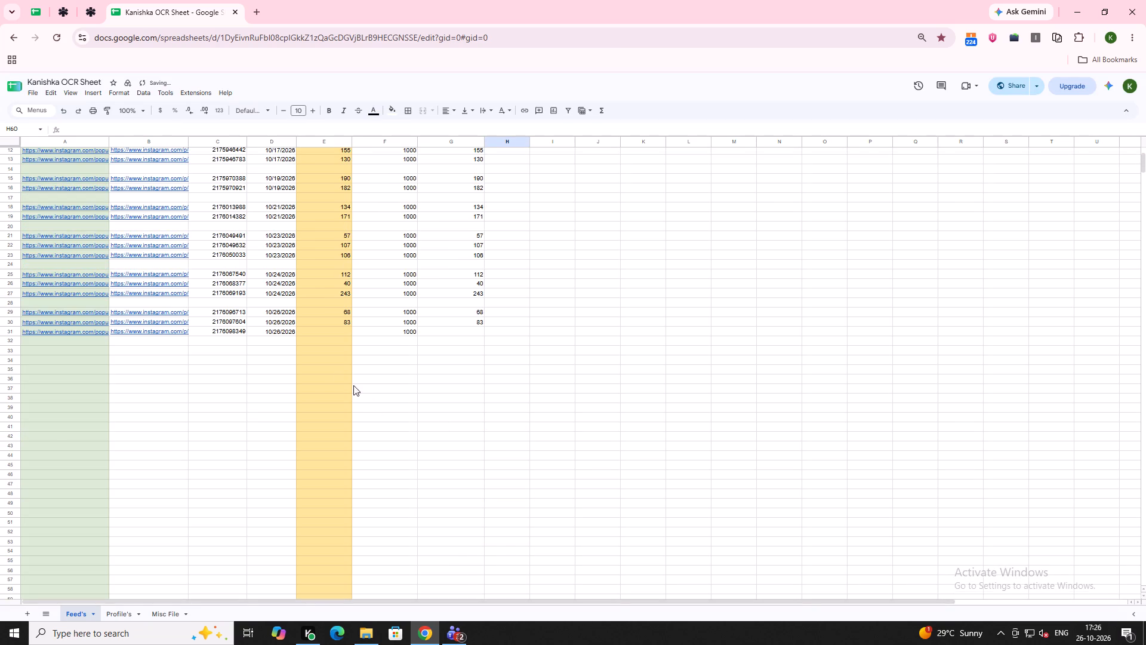
{"action": "left_click", "coordinate": [336, 333]}
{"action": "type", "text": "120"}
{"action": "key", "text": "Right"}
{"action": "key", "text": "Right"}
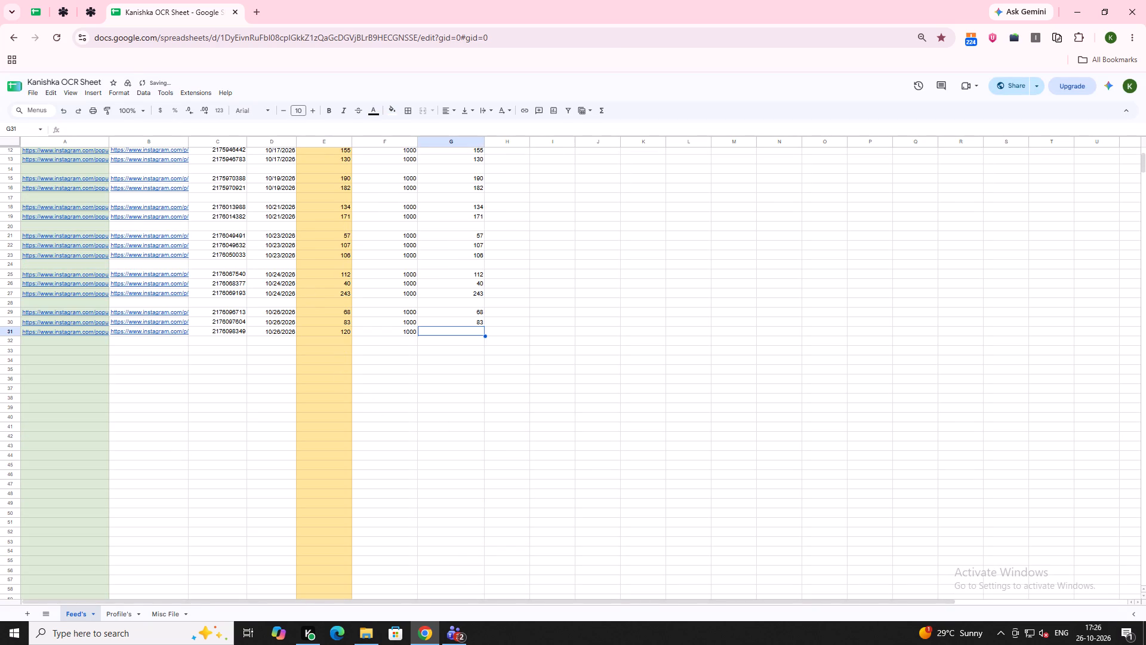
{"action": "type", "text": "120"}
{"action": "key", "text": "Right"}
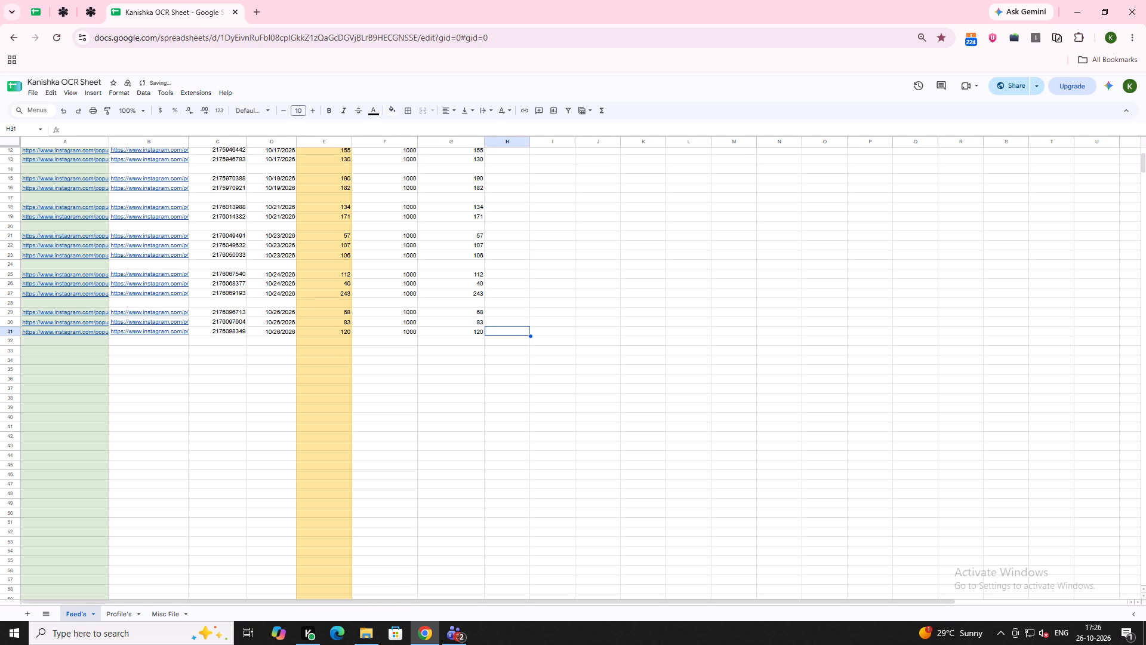
{"action": "scroll", "coordinate": [692, 432], "scroll_direction": "up", "scroll_amount": 8}
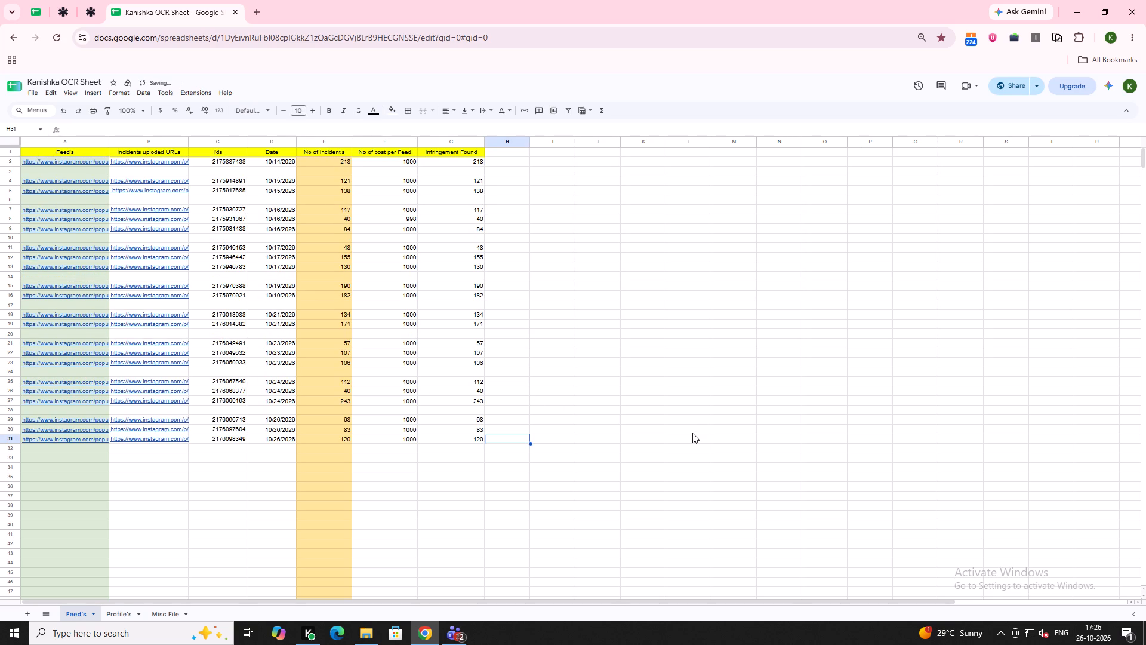
{"action": "left_click", "coordinate": [127, 612]}
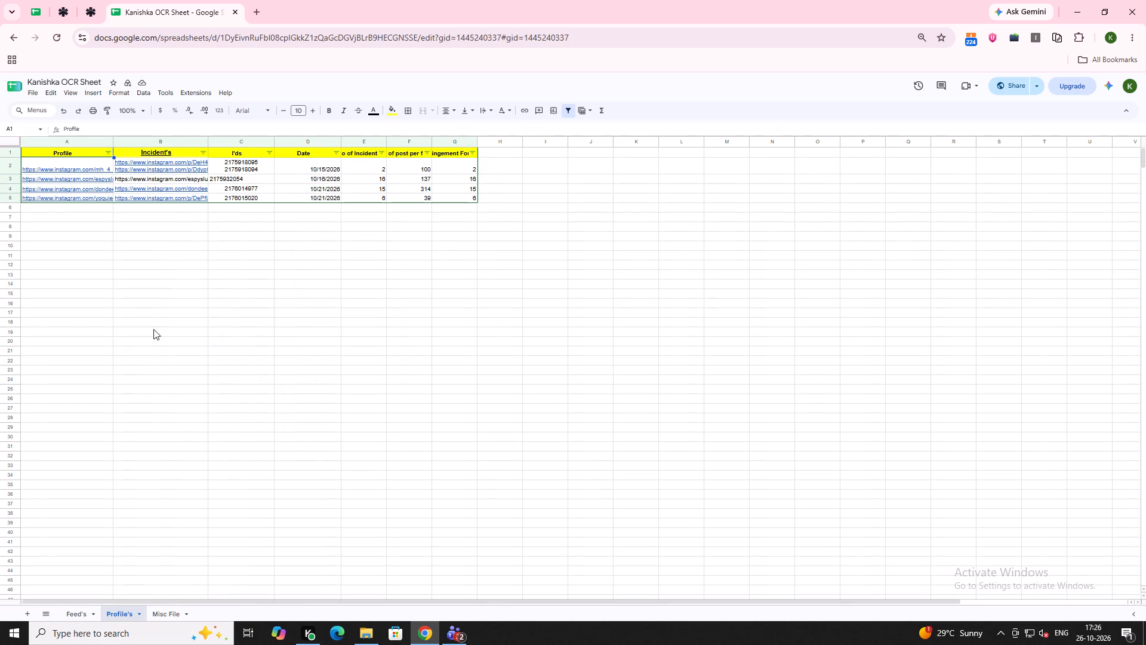
{"action": "left_click", "coordinate": [75, 206]}
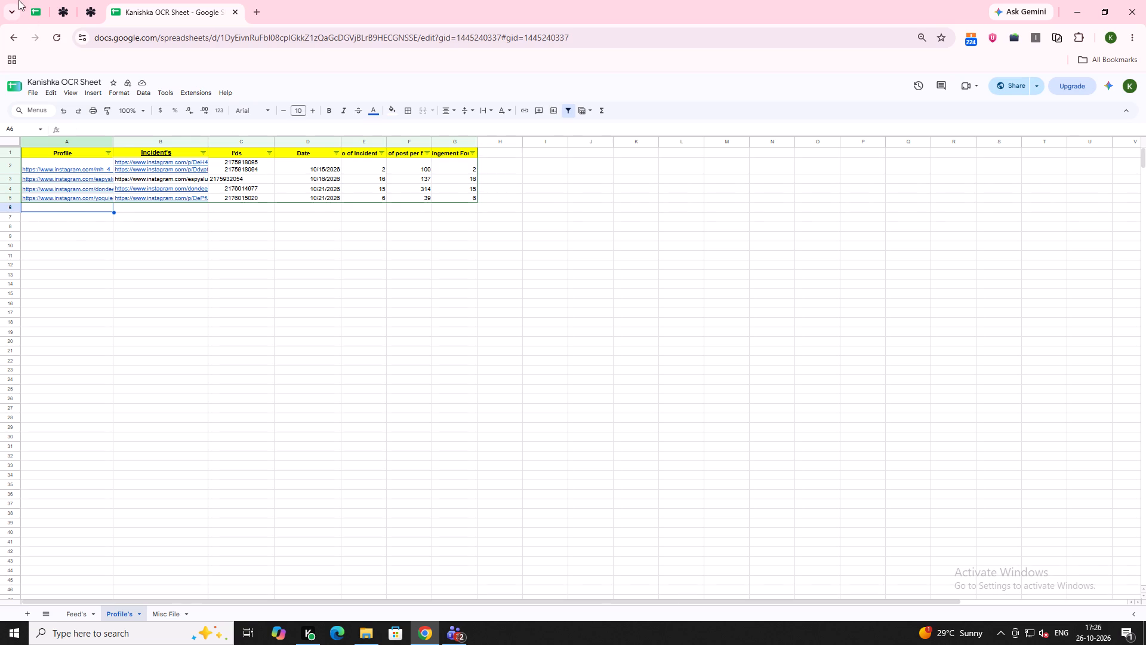
{"action": "left_click", "coordinate": [30, 1]}
{"action": "left_click", "coordinate": [449, 299]}
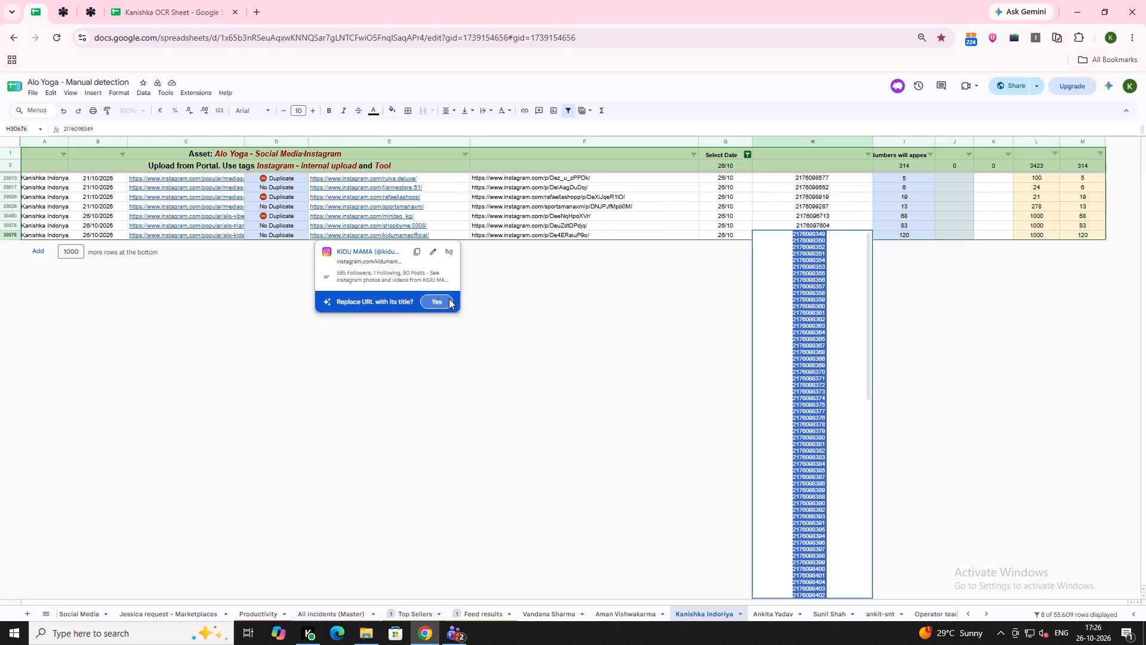
{"action": "left_click", "coordinate": [522, 325]}
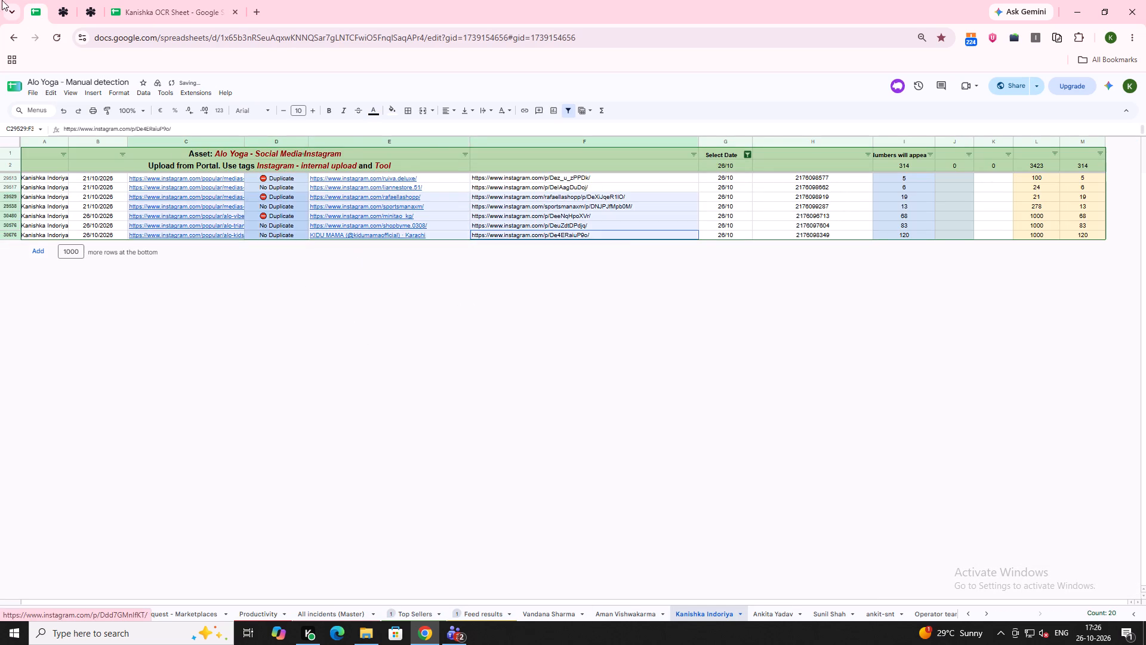
{"action": "left_click", "coordinate": [164, 0]}
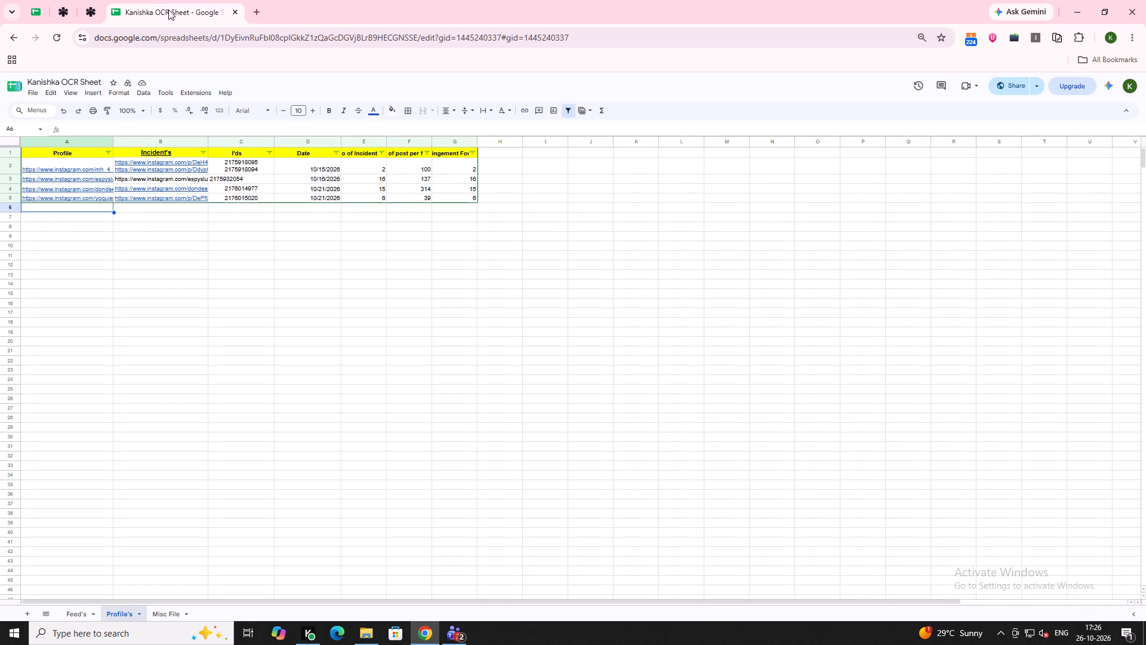
{"action": "left_click", "coordinate": [30, 0]}
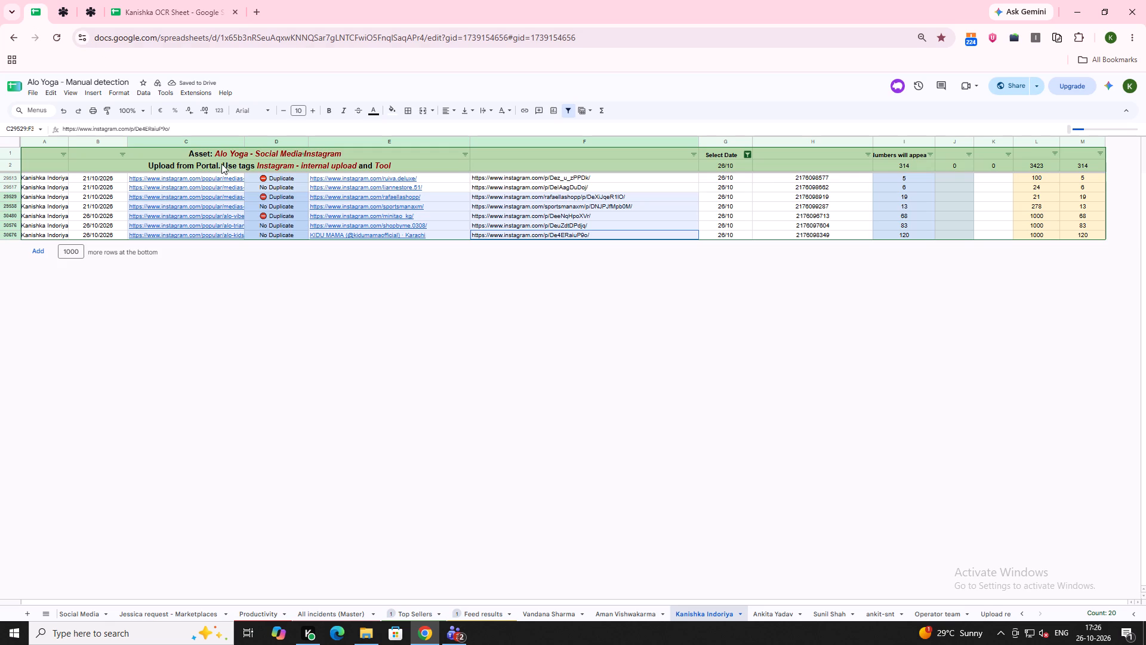
{"action": "left_click", "coordinate": [316, 285]}
{"action": "left_click", "coordinate": [285, 271]}
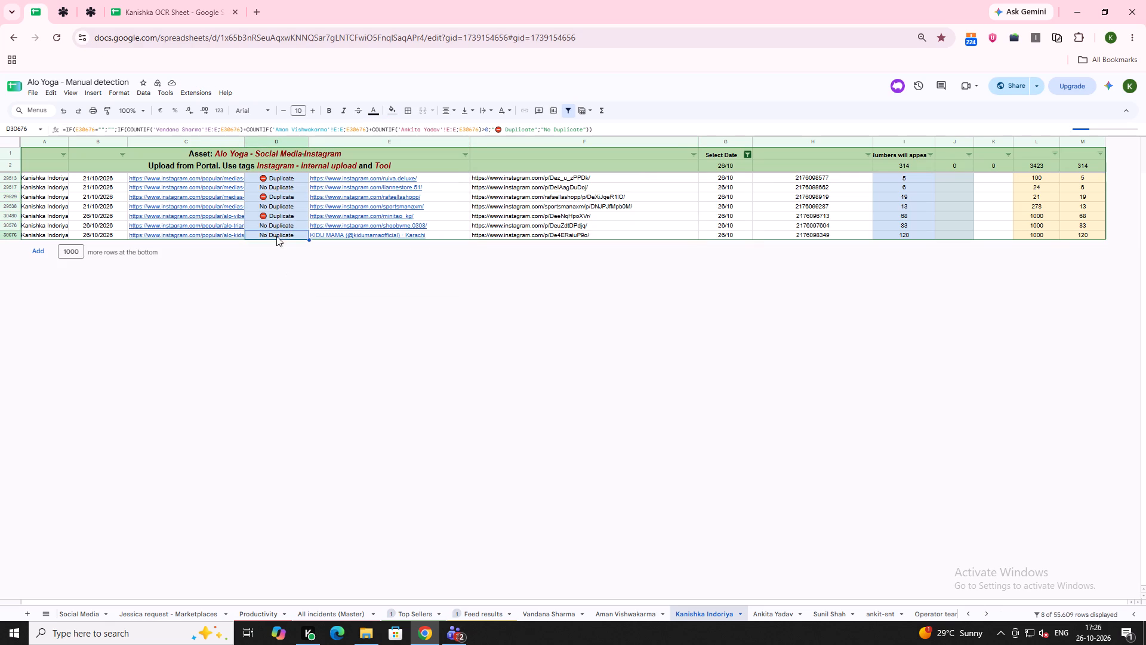
{"action": "left_click", "coordinate": [380, 175]}
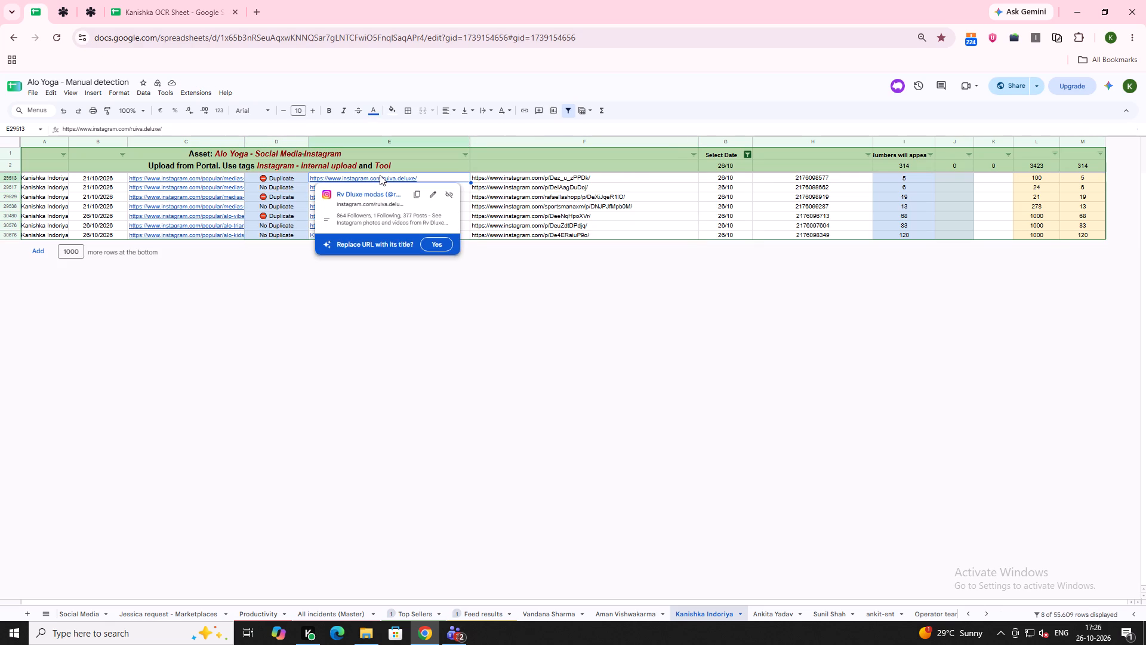
{"action": "key", "text": "ctrl+c"}
{"action": "left_click", "coordinate": [208, 0]}
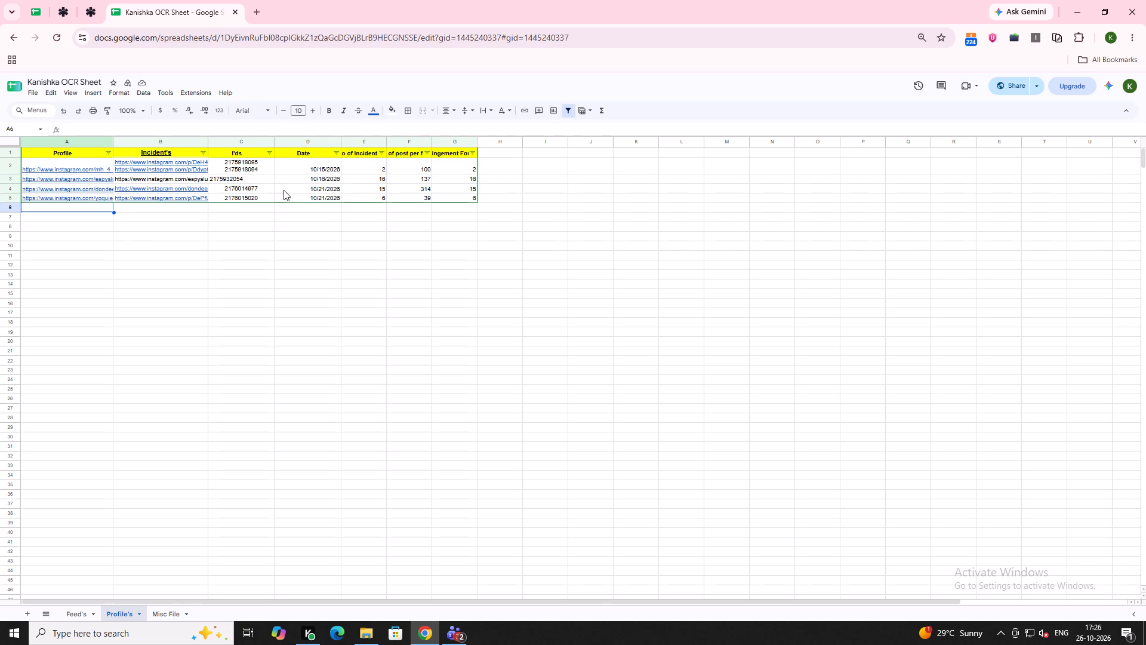
{"action": "key", "text": "ctrl+v"}
{"action": "key", "text": "Right"}
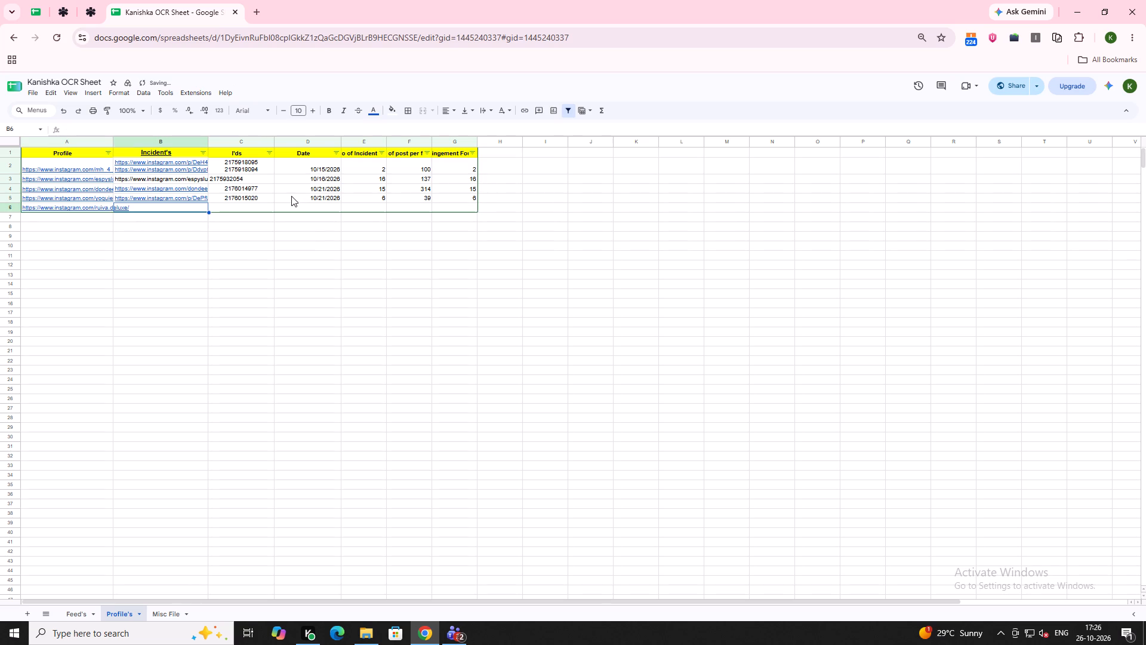
Copy all post links of the ruiva.deluxe profile from the manual detection sheet into B6 of the Profile's sheet.
{"action": "double_click", "coordinate": [193, 208]}
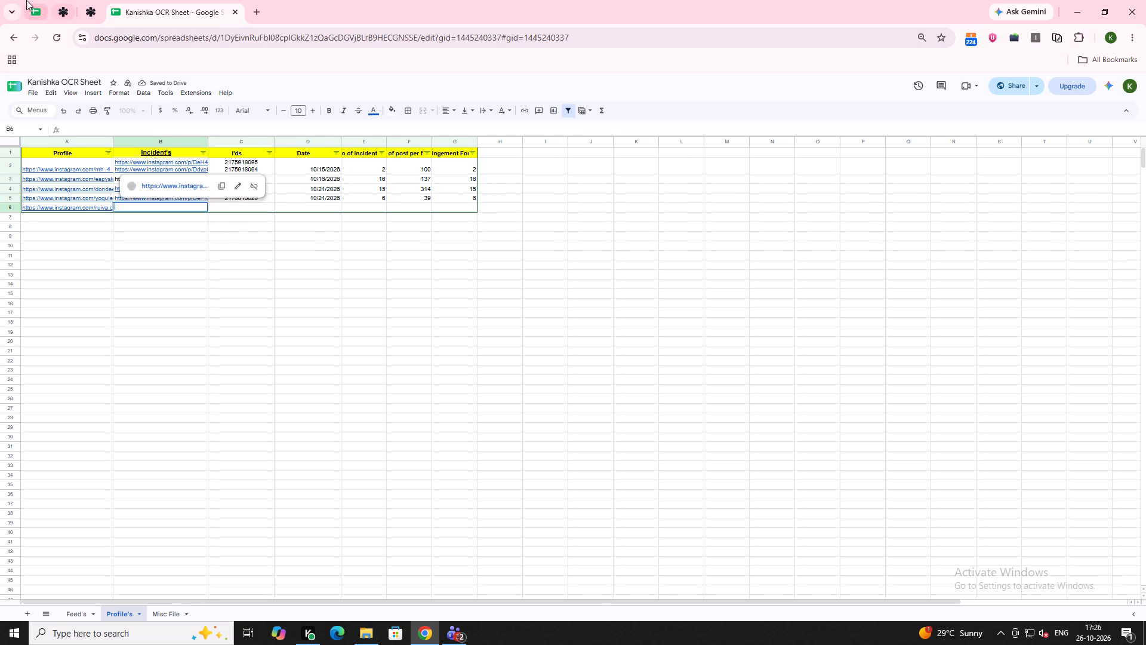
{"action": "left_click", "coordinate": [26, 0]}
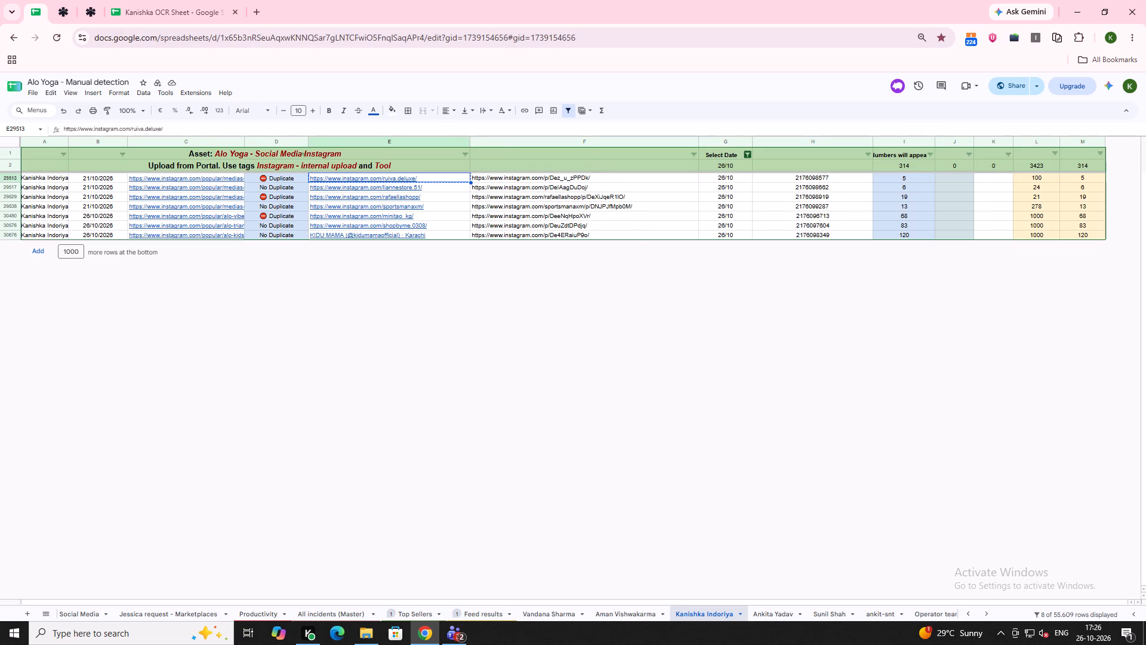
{"action": "double_click", "coordinate": [600, 175]}
{"action": "key", "text": "ctrl+a"}
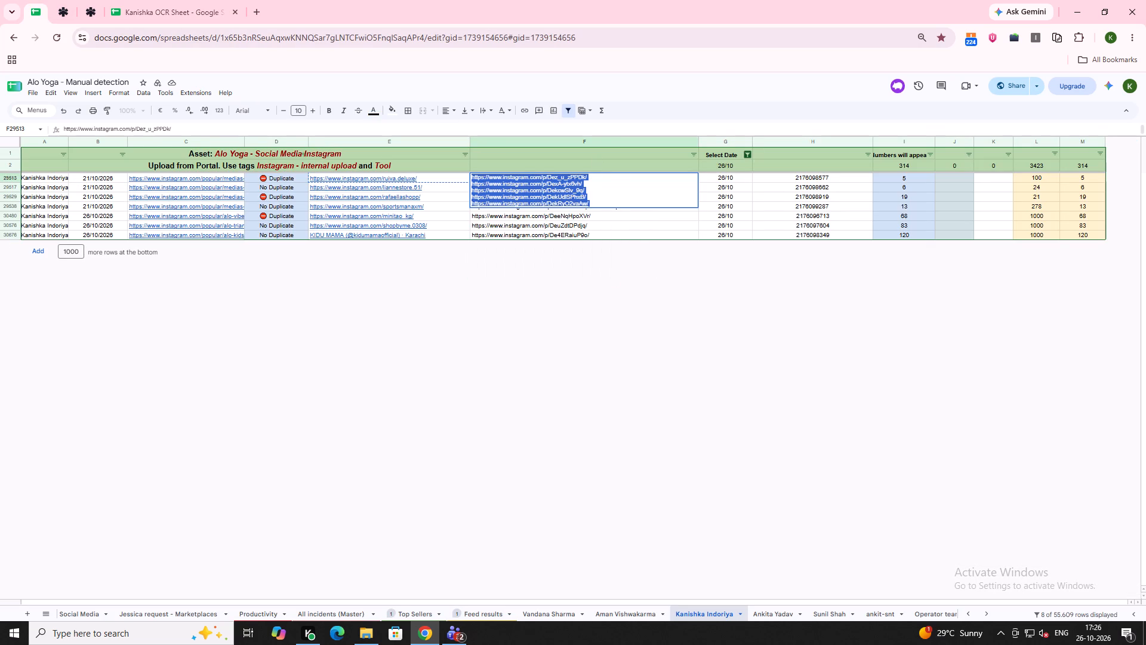
{"action": "key", "text": "ctrl+c"}
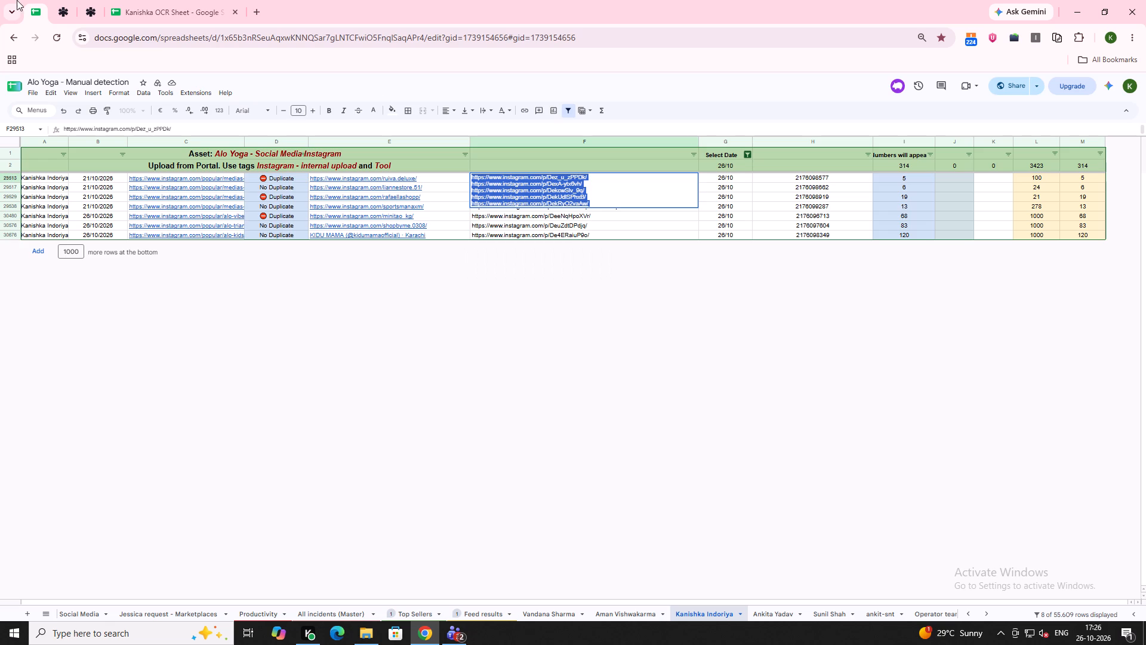
{"action": "left_click", "coordinate": [98, 0]}
{"action": "left_click", "coordinate": [129, 2]}
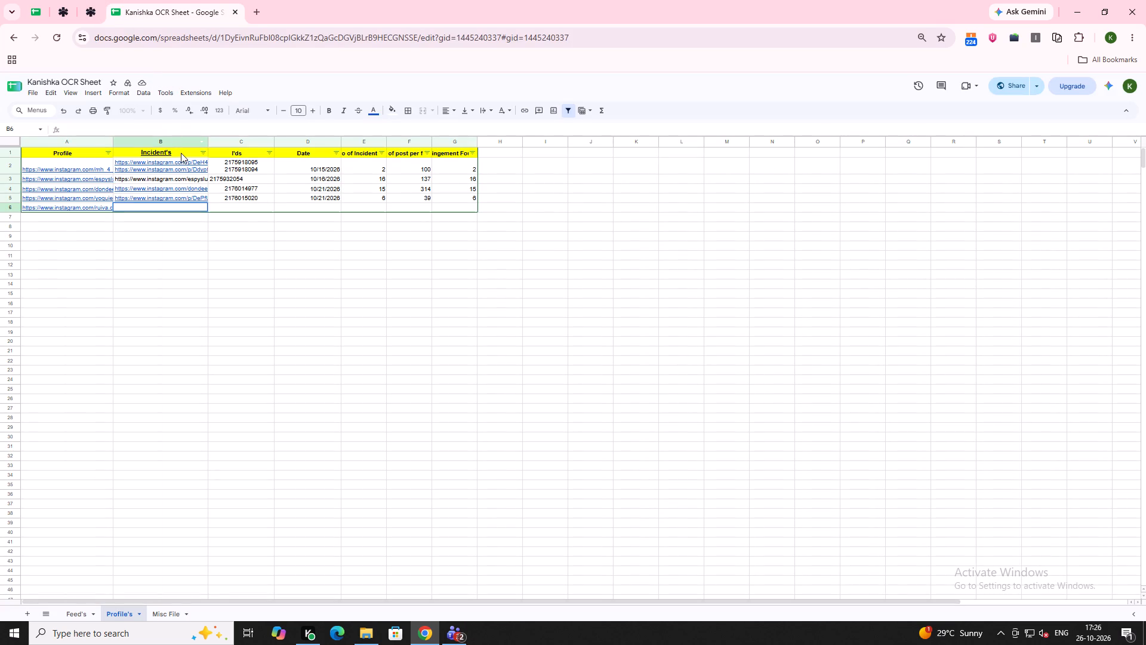
{"action": "key", "text": "ctrl+v"}
{"action": "left_click", "coordinate": [257, 250]}
{"action": "double_click", "coordinate": [260, 207]}
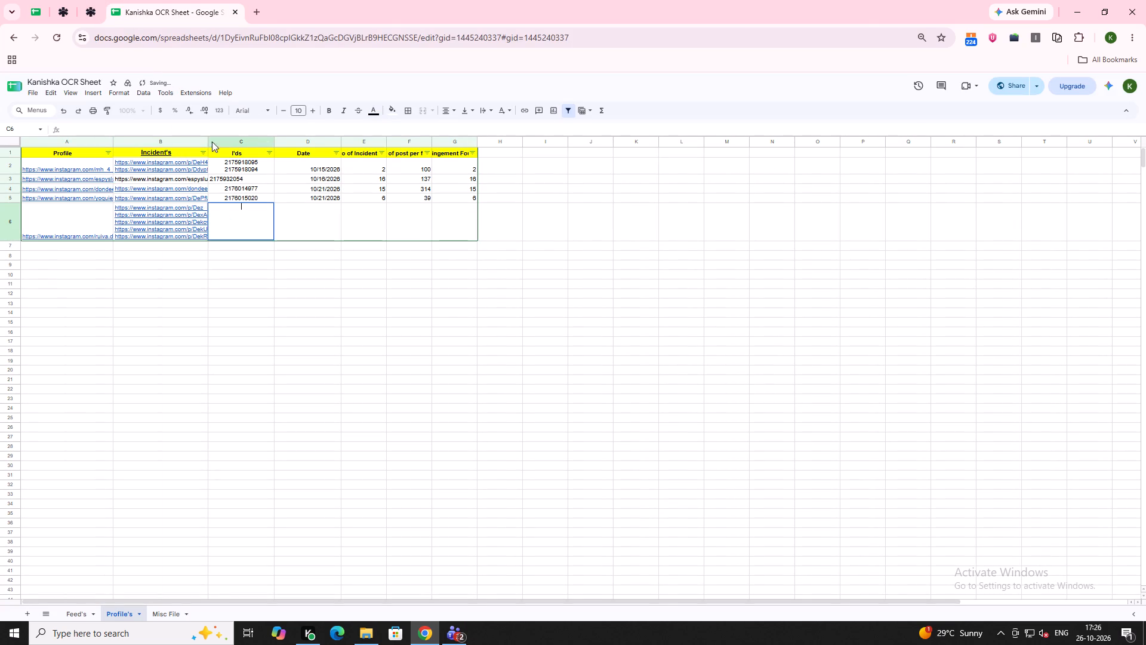
{"action": "left_click", "coordinate": [38, 0]}
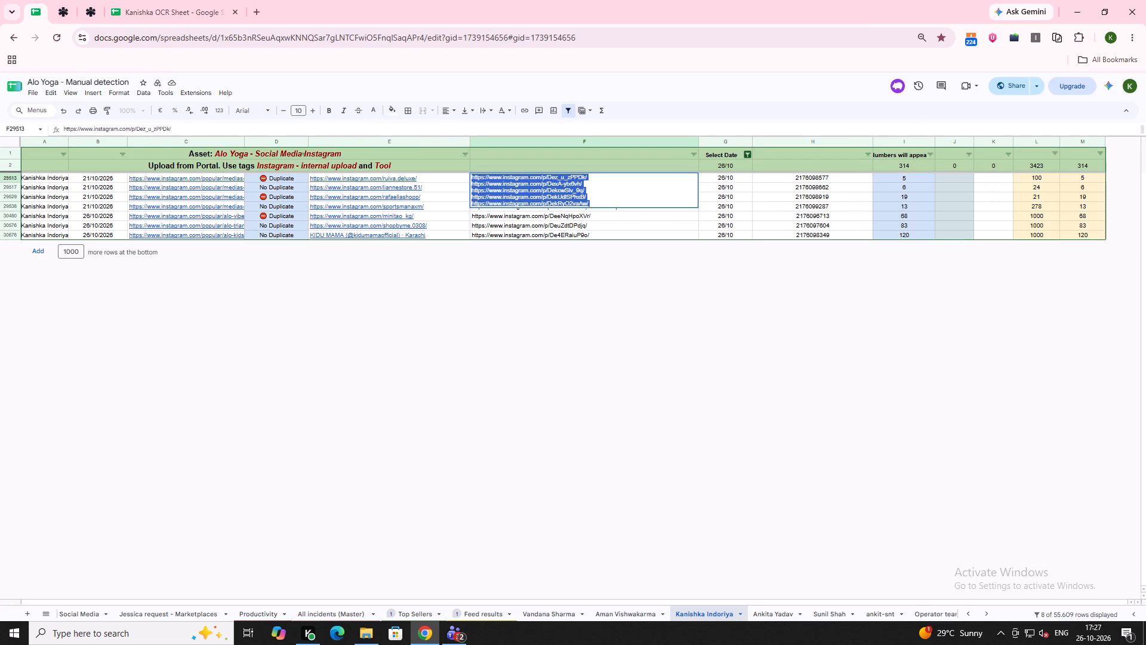
{"action": "double_click", "coordinate": [796, 176]}
{"action": "key", "text": "ctrl+a"}
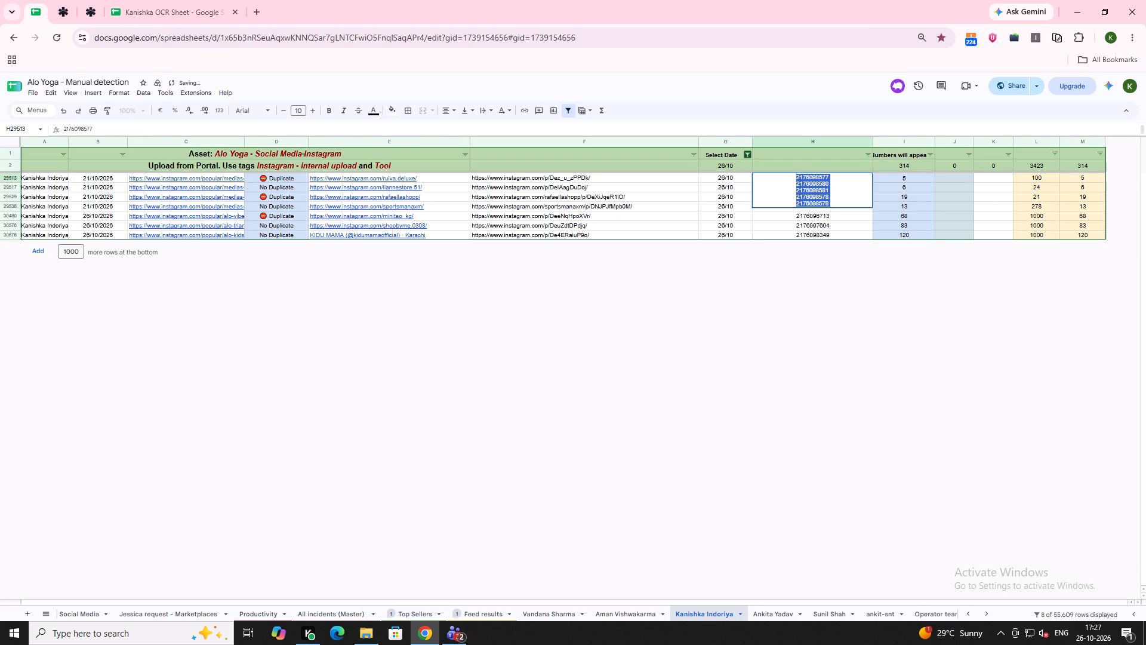
{"action": "key", "text": "ctrl+c"}
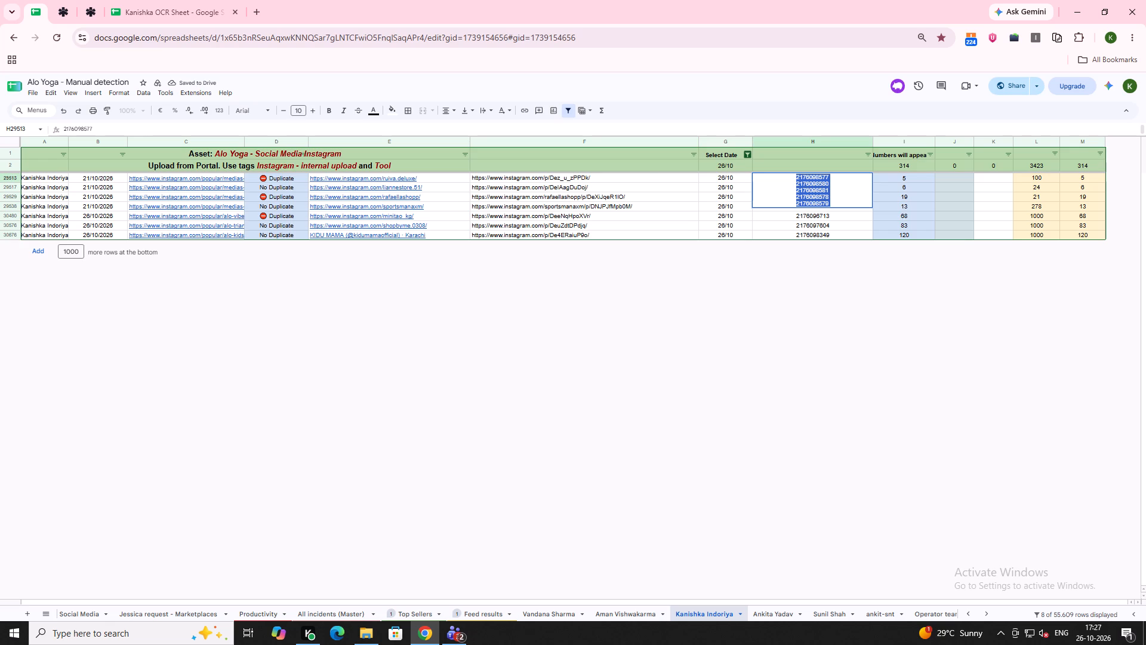
{"action": "left_click", "coordinate": [200, 0]}
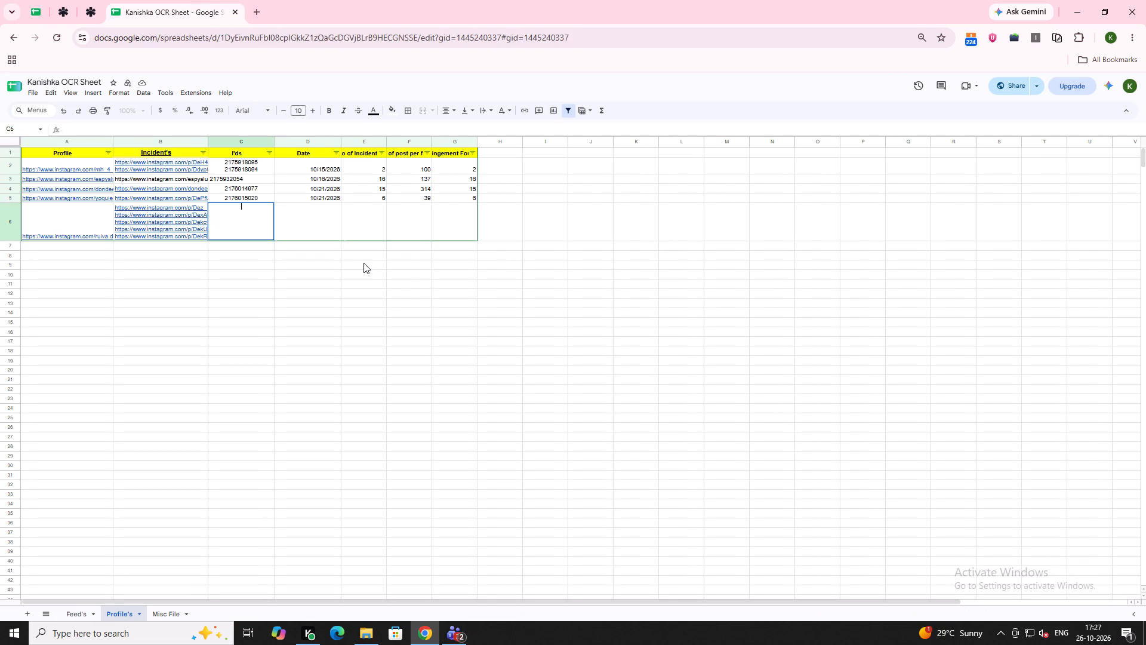
{"action": "key", "text": "ctrl+v"}
Complete row 6 with the date 10/26/2026, 5 incidents, 100 posts and 5 infringements found.
{"action": "left_click", "coordinate": [322, 220]}
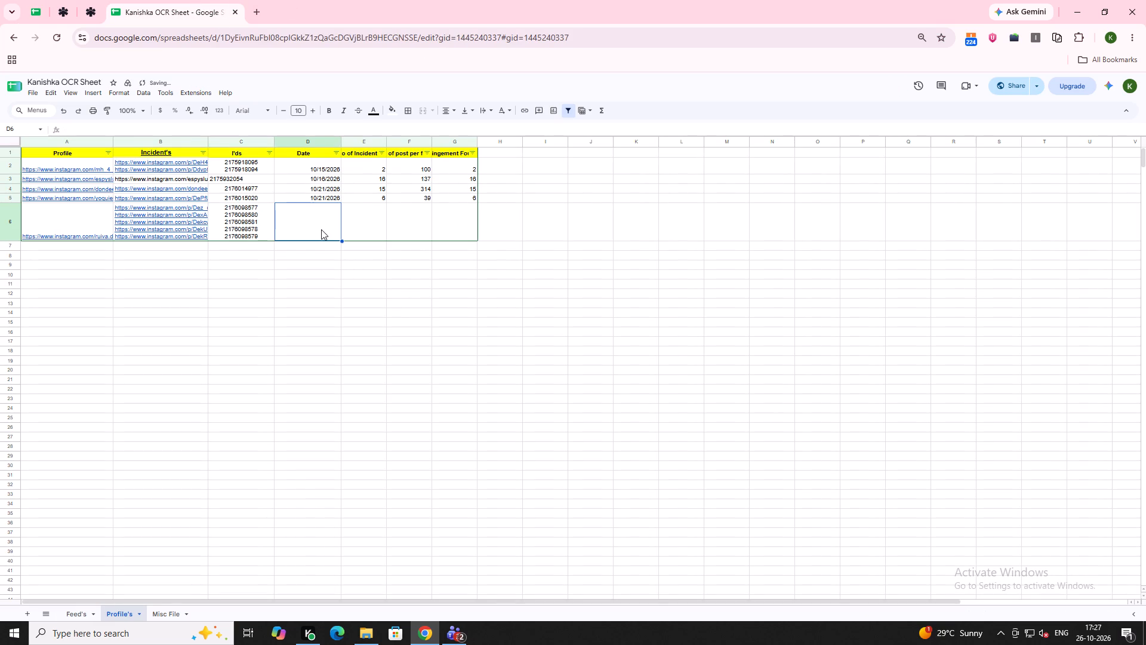
{"action": "key", "text": "ctrl+semicolon"}
{"action": "key", "text": "Right"}
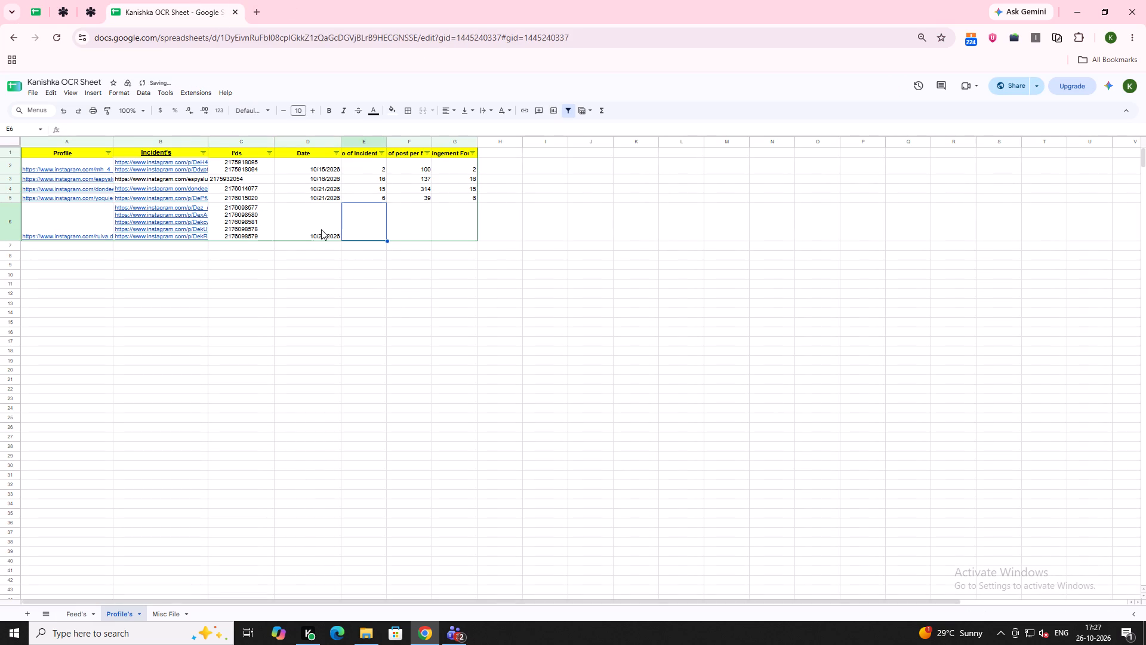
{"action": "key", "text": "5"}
{"action": "key", "text": "Right"}
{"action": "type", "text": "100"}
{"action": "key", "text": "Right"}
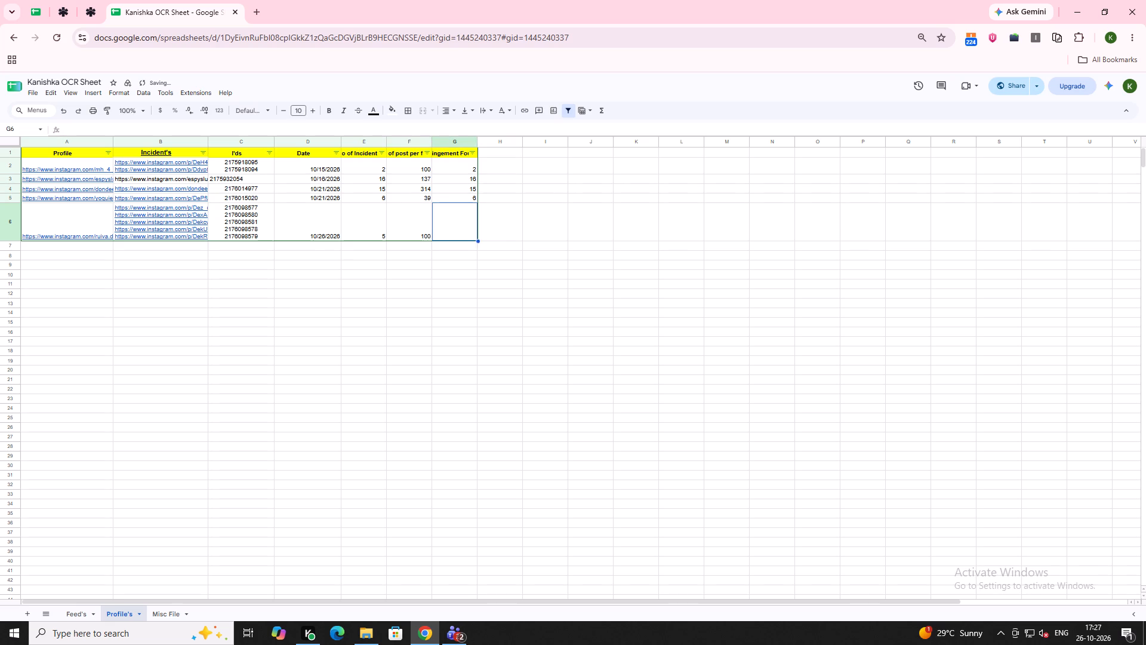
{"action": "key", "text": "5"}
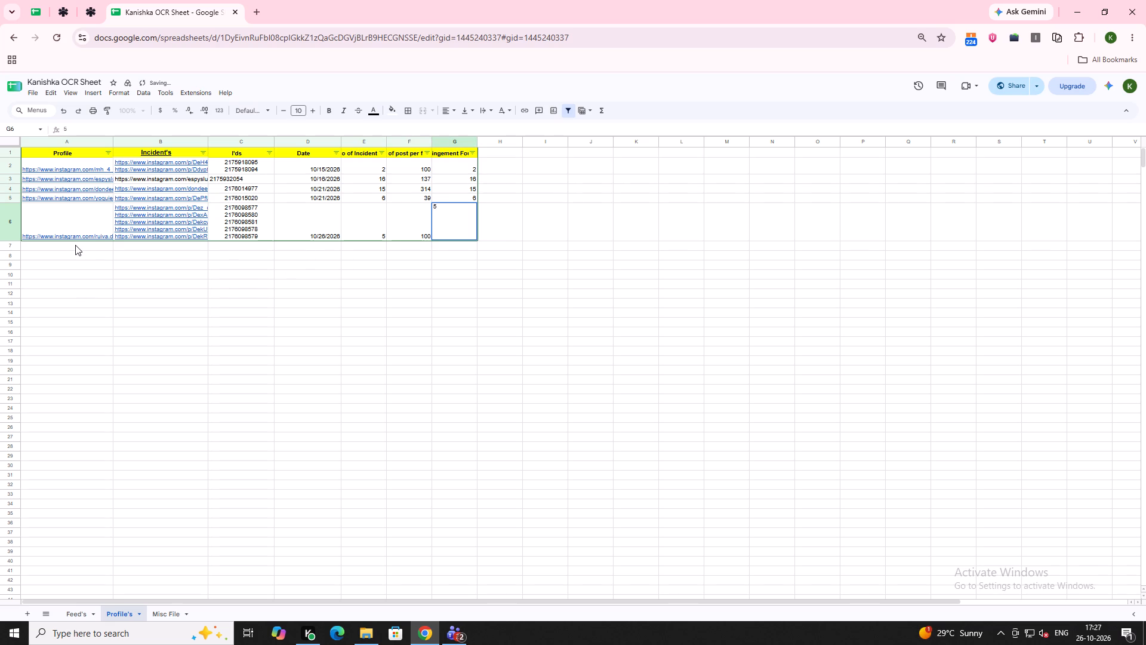
{"action": "left_click", "coordinate": [75, 245]}
{"action": "left_click", "coordinate": [38, 5]}
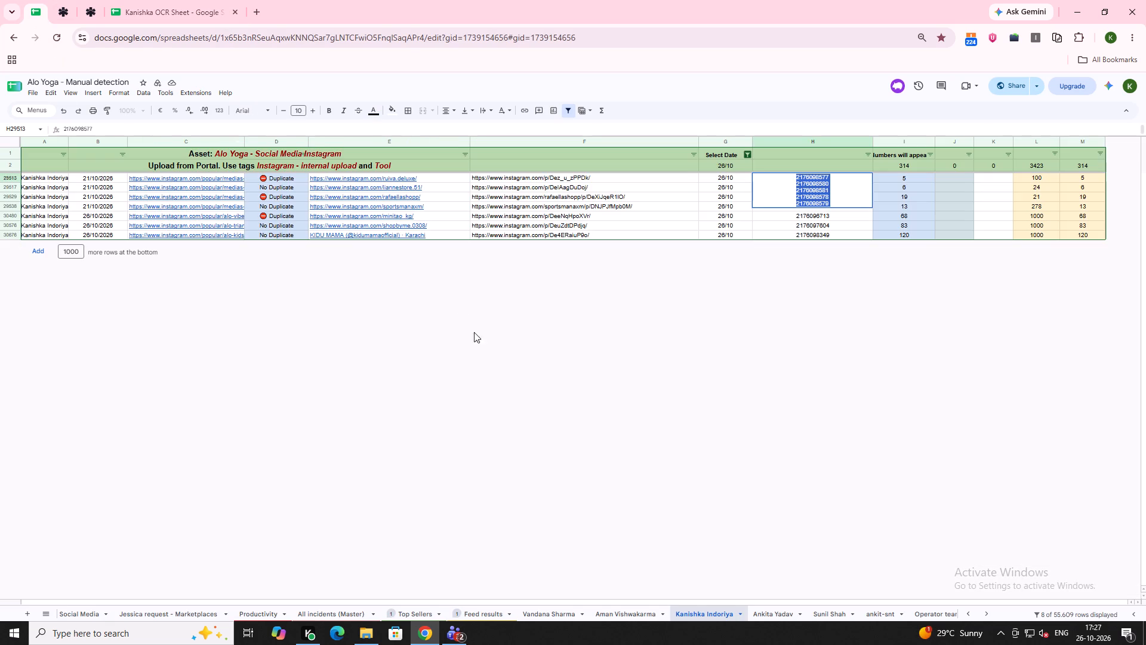
{"action": "left_click", "coordinate": [409, 189]}
{"action": "key", "text": "ctrl+c"}
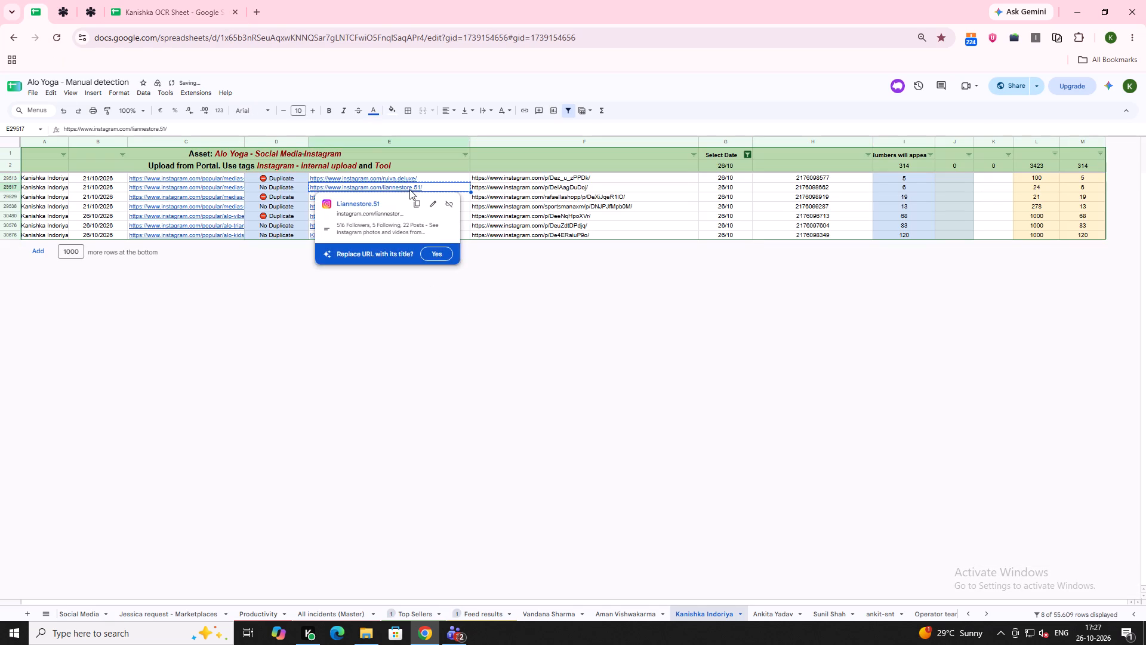
{"action": "left_click", "coordinate": [202, 0]}
{"action": "key", "text": "ctrl+v"}
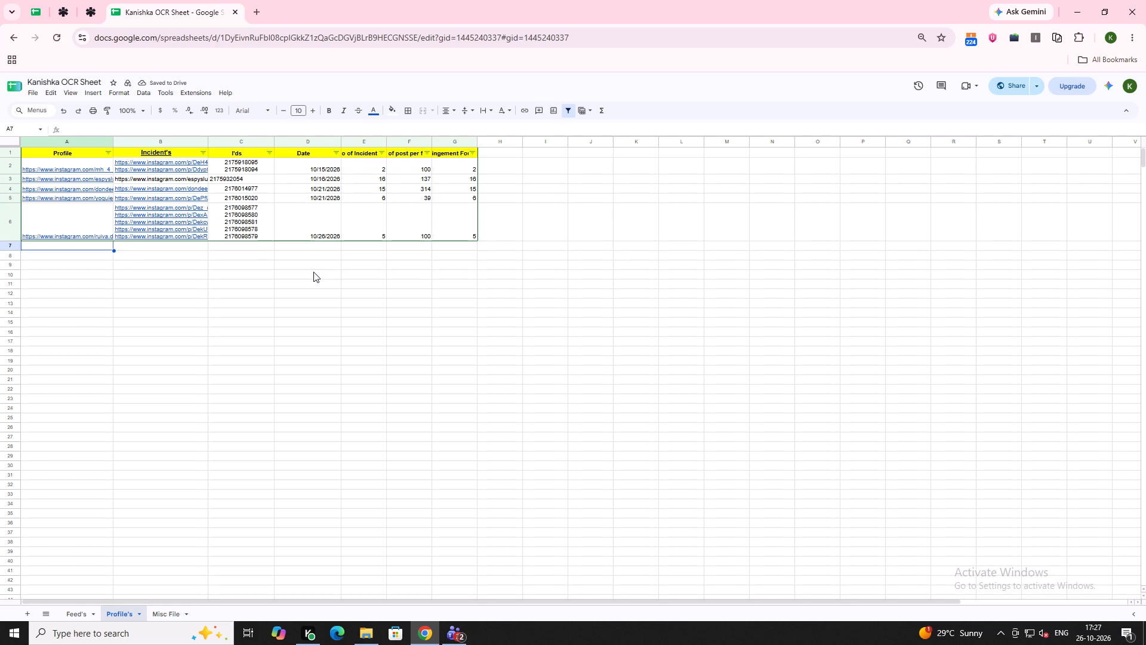
{"action": "left_click", "coordinate": [164, 249]}
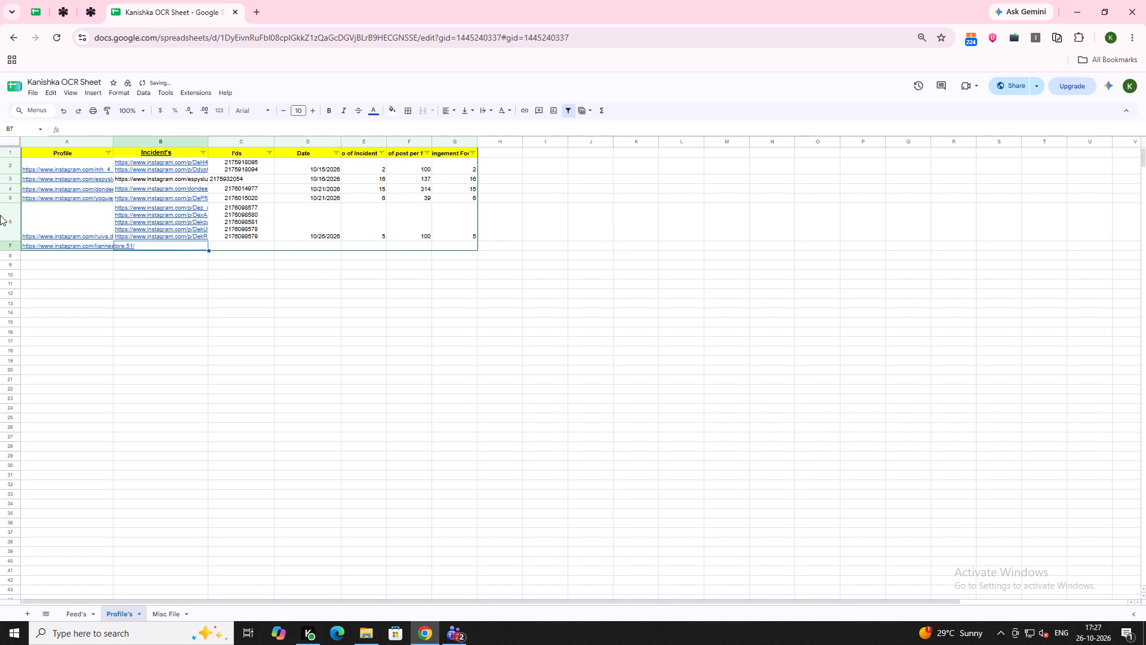
Resize row 6 of the Profile's sheet to a specified height of 21 pixels.
{"action": "right_click", "coordinate": [0, 215]}
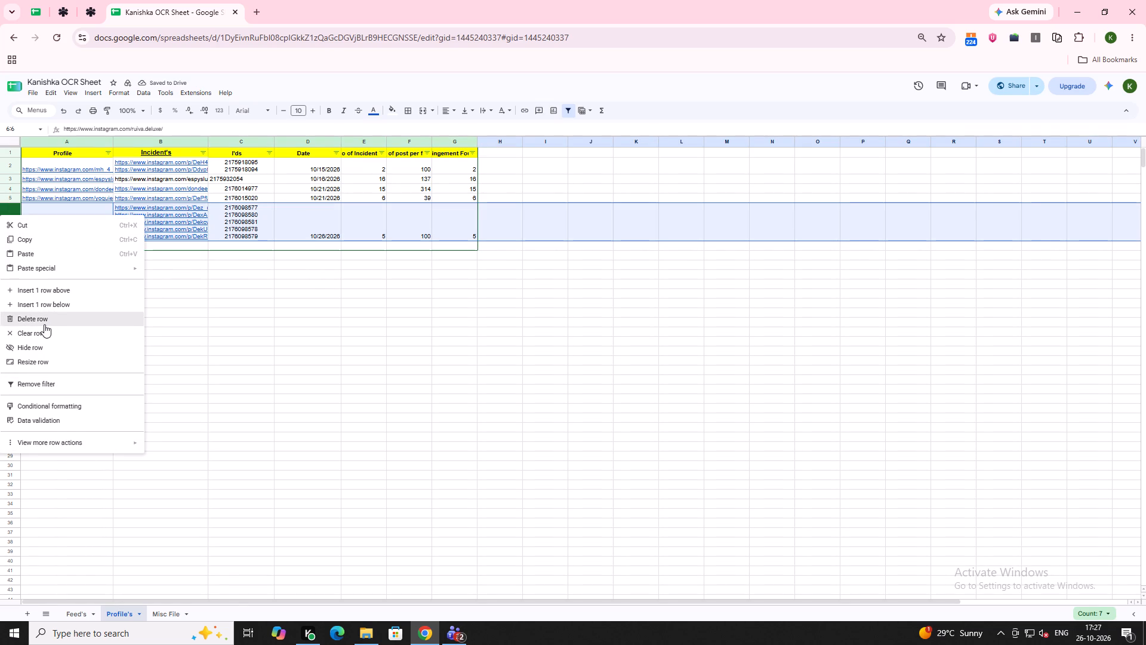
{"action": "left_click", "coordinate": [55, 357]}
{"action": "left_click", "coordinate": [544, 321]}
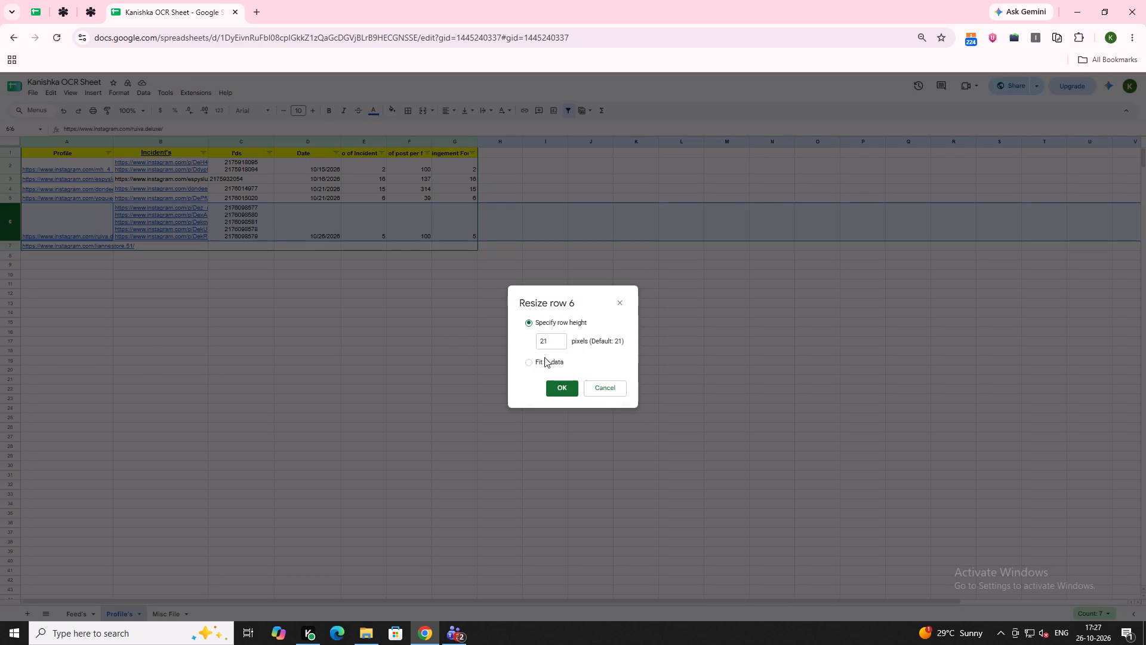
{"action": "left_click", "coordinate": [549, 384]}
{"action": "left_click", "coordinate": [229, 328]}
{"action": "double_click", "coordinate": [174, 219]}
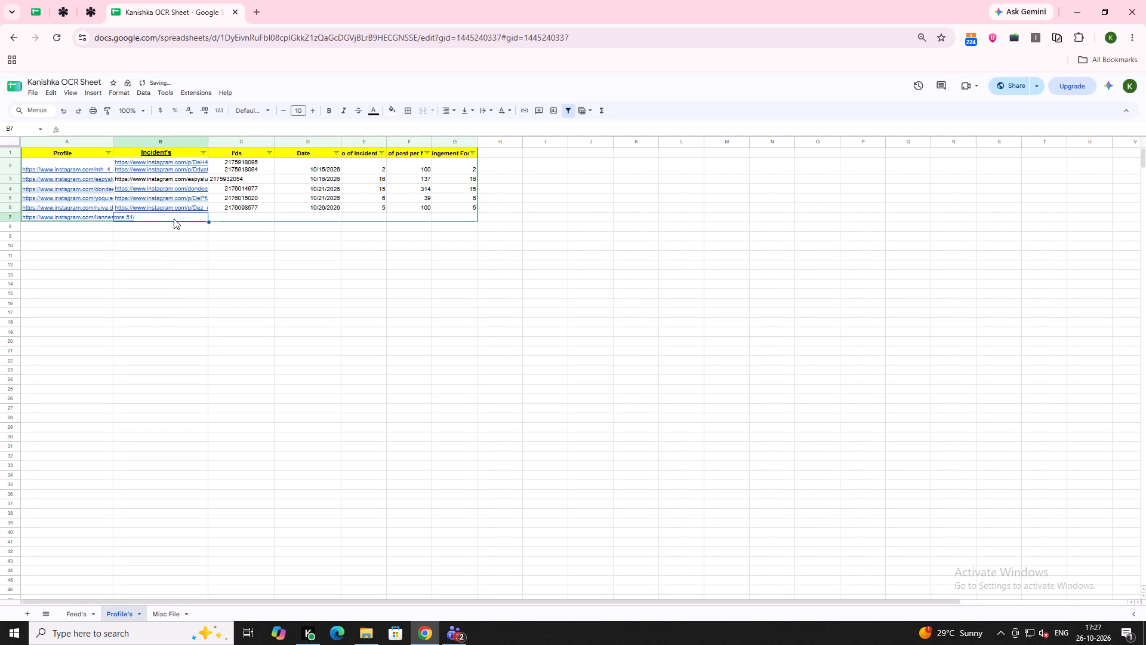
{"action": "left_click", "coordinate": [42, 0]}
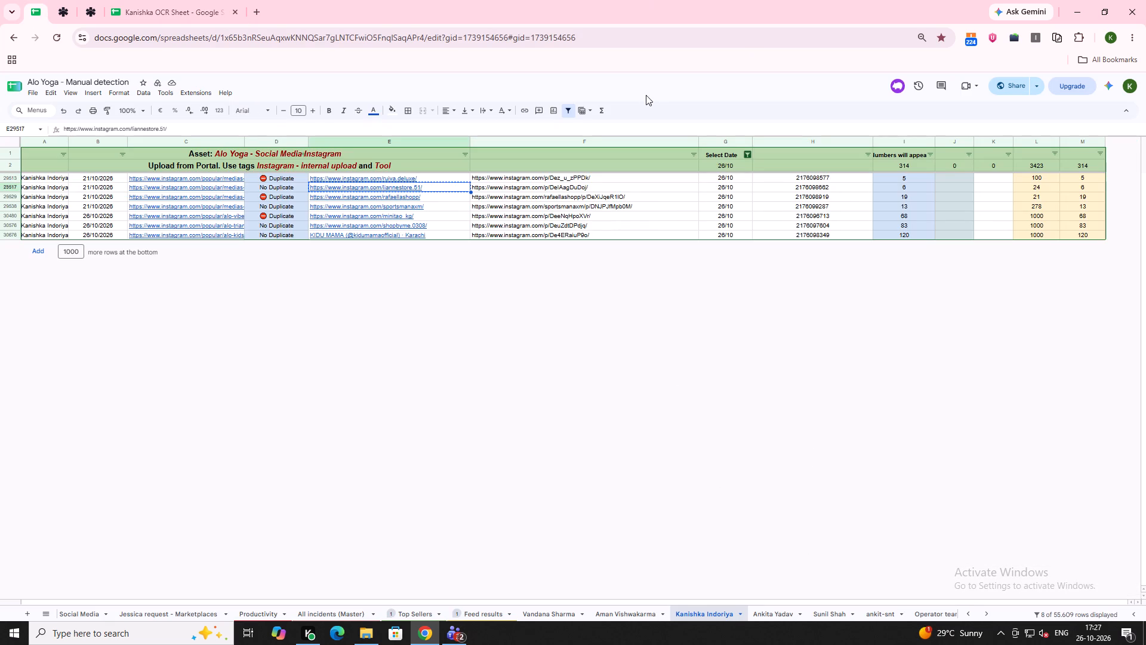
{"action": "double_click", "coordinate": [602, 184]}
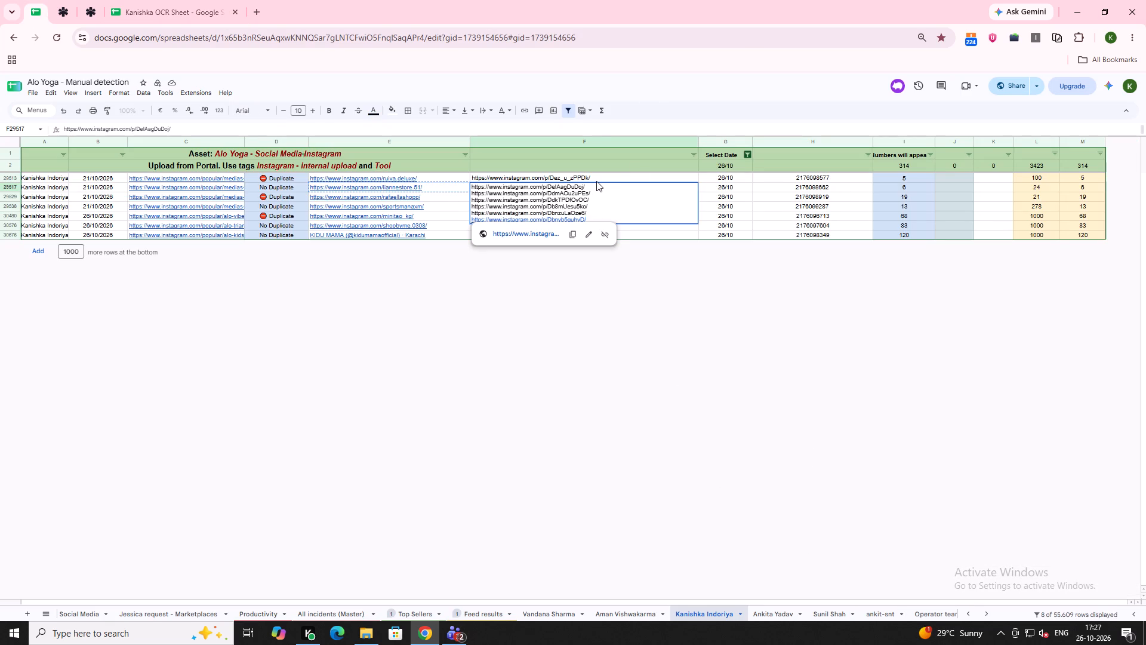
{"action": "key", "text": "ctrl+a"}
{"action": "key", "text": "ctrl+c"}
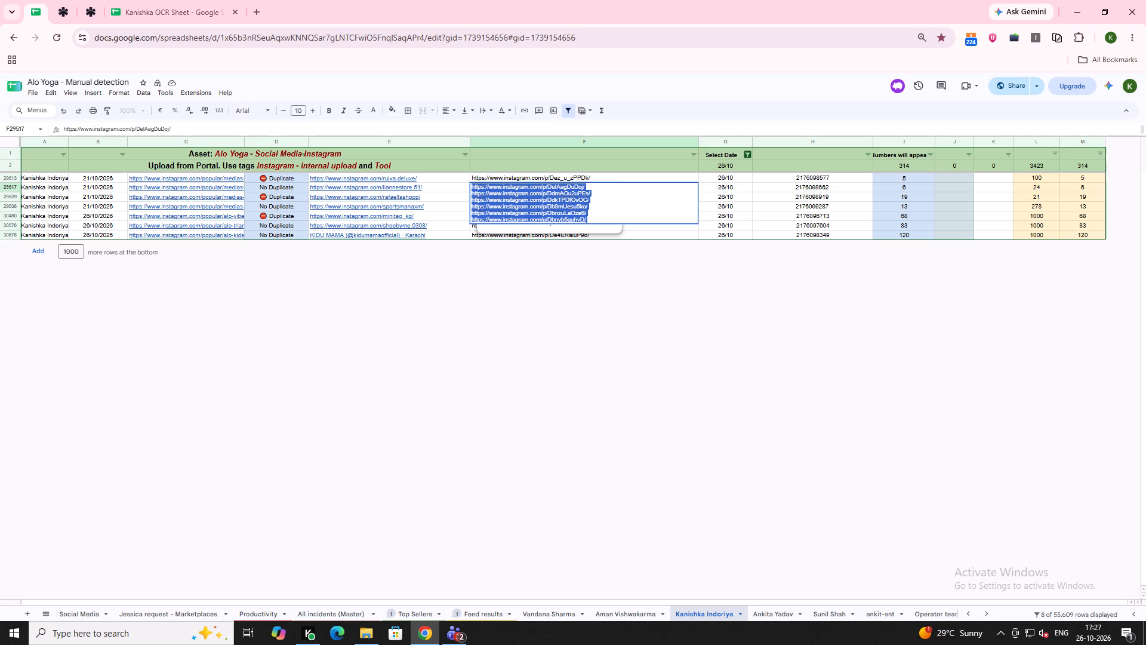
{"action": "left_click", "coordinate": [217, 0]}
{"action": "key", "text": "ctrl+v"}
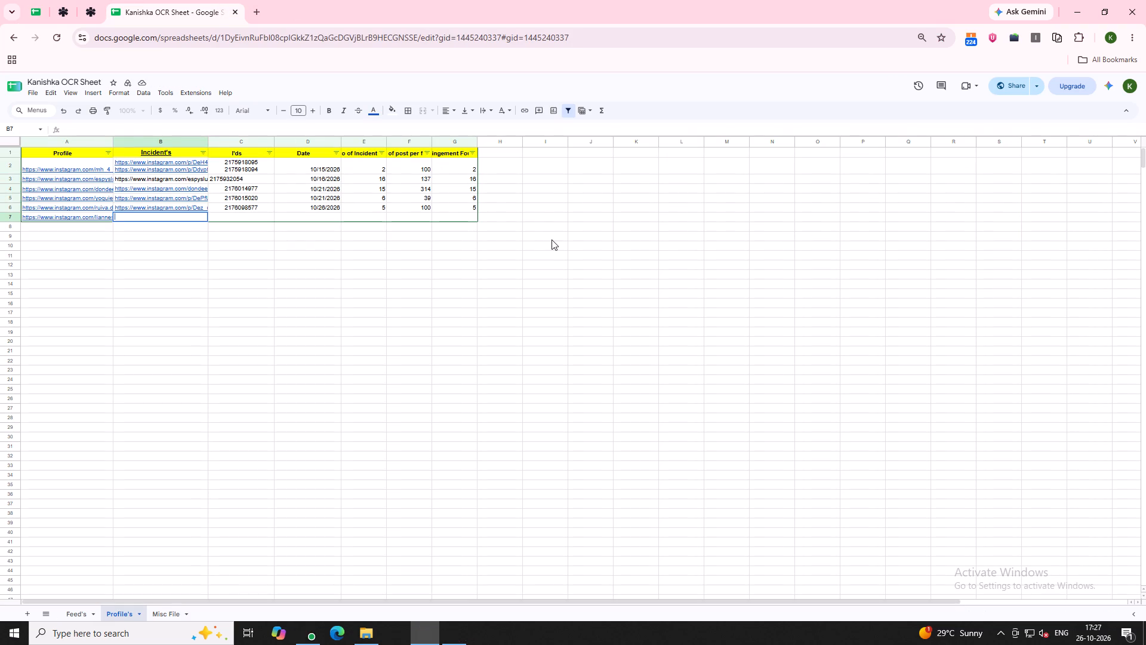
{"action": "left_click", "coordinate": [328, 309]}
{"action": "double_click", "coordinate": [258, 232]}
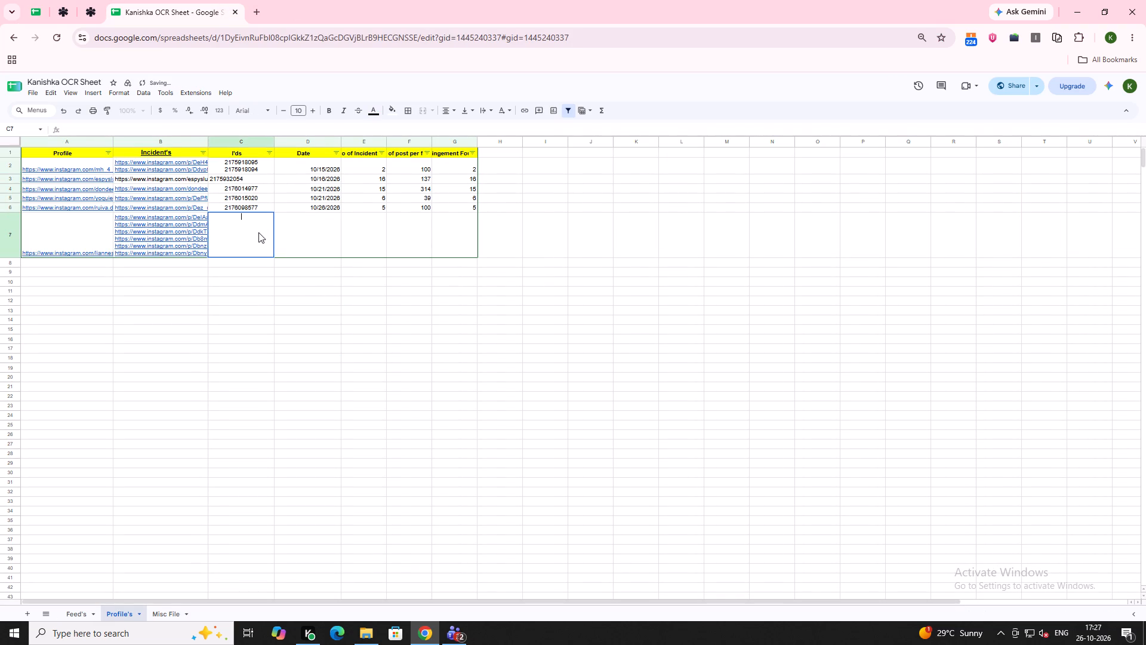
{"action": "left_click", "coordinate": [32, 15]}
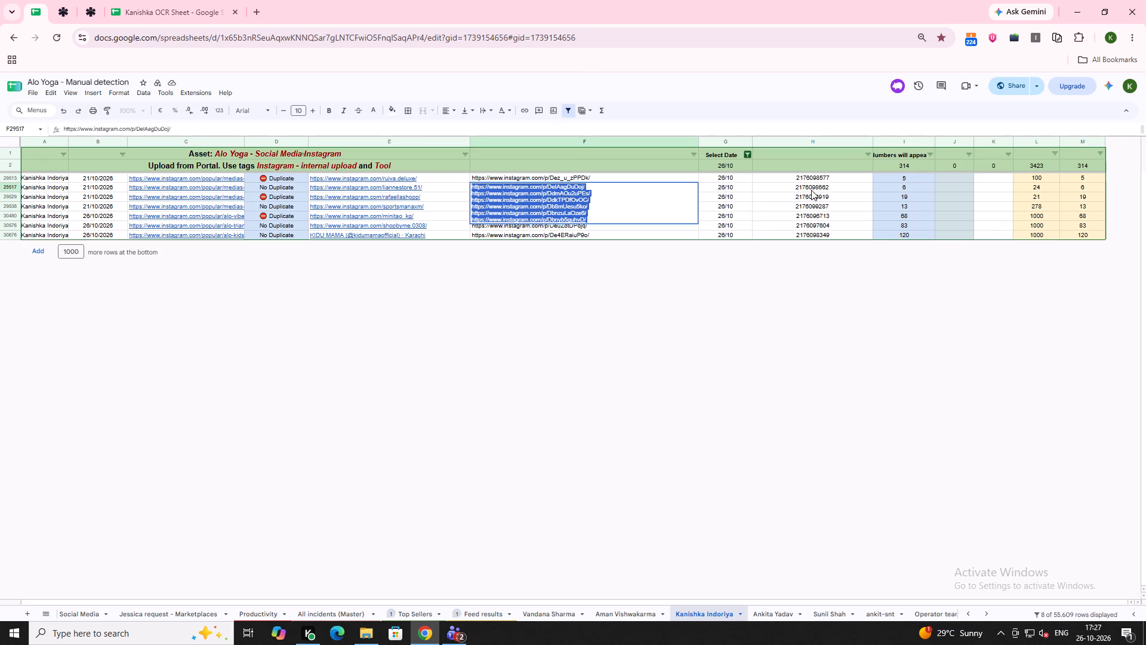
{"action": "double_click", "coordinate": [810, 188]}
{"action": "key", "text": "ctrl+a"}
{"action": "key", "text": "ctrl+c"}
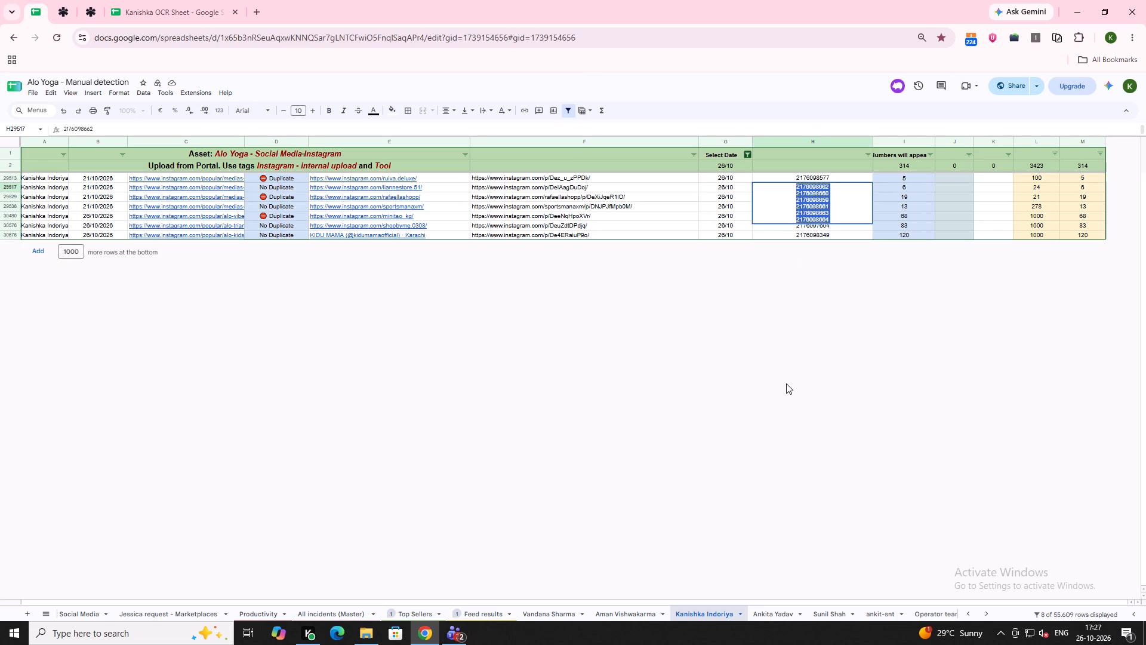
{"action": "left_click", "coordinate": [164, 0]}
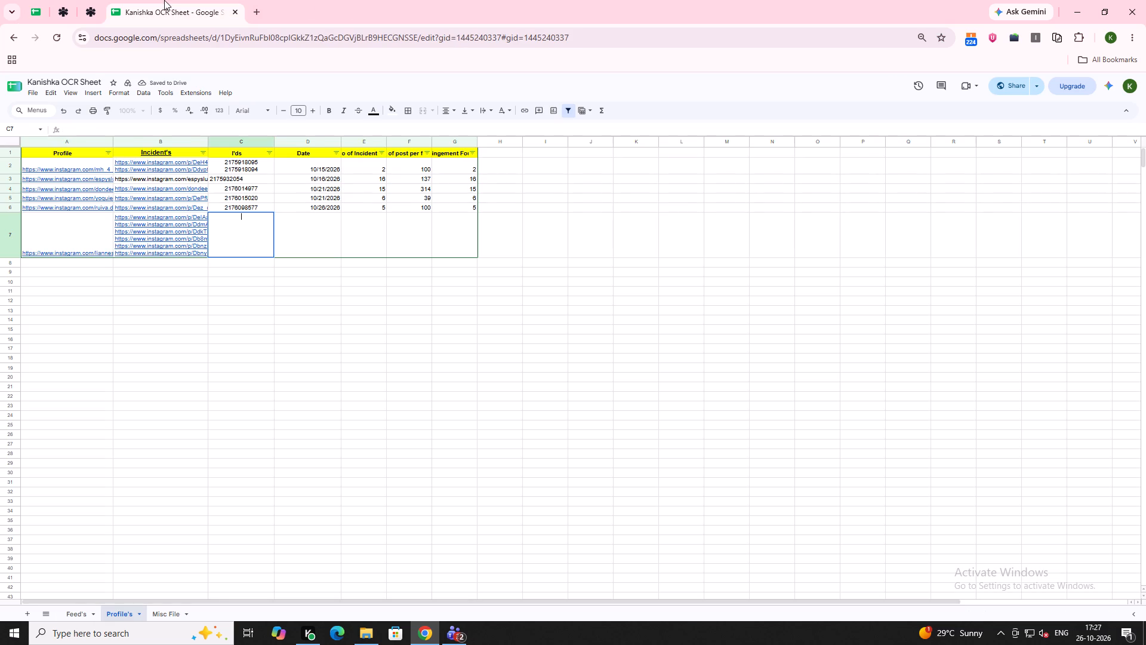
{"action": "key", "text": "ctrl+v"}
Complete row 7 with the date 10/26/2026, 6 incidents in E7, 24 posts in F7 and 6 in G7.
{"action": "left_click", "coordinate": [297, 242]}
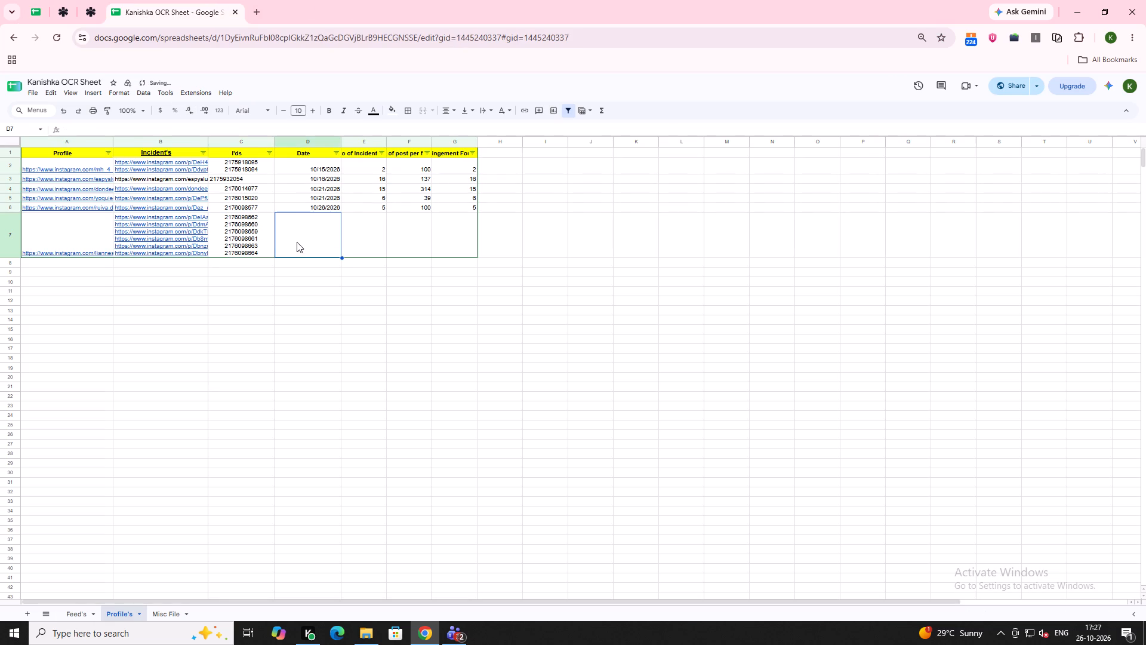
{"action": "key", "text": "ctrl+semicolon"}
{"action": "left_click", "coordinate": [383, 228]}
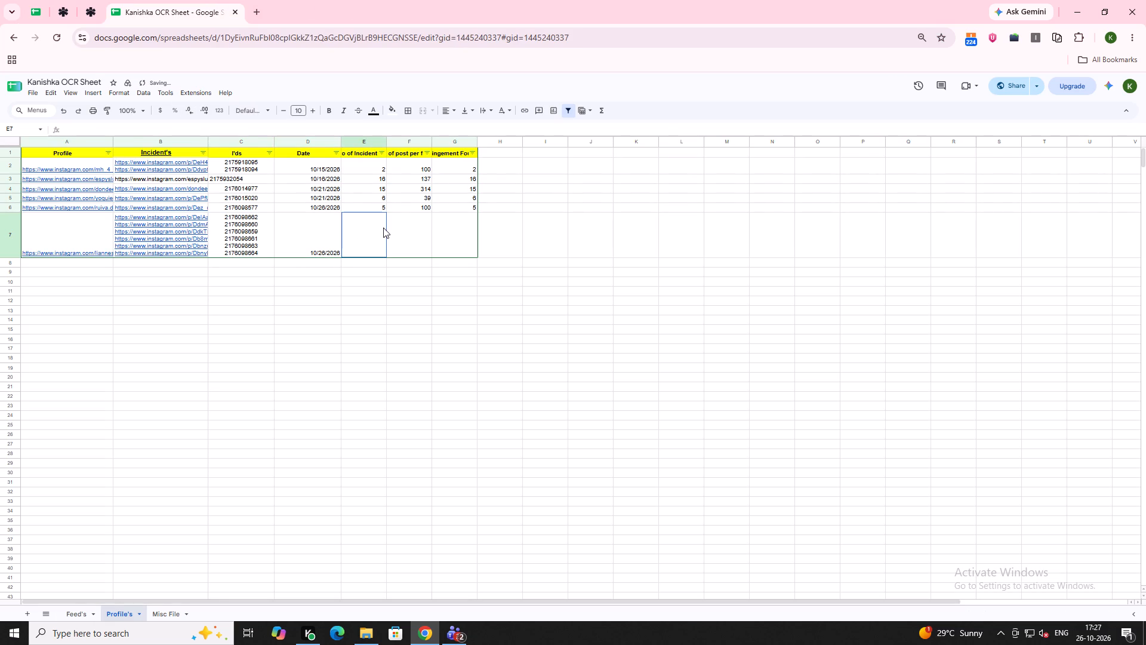
{"action": "key", "text": "6"}
{"action": "key", "text": "Right"}
{"action": "type", "text": "24"}
{"action": "key", "text": "Right"}
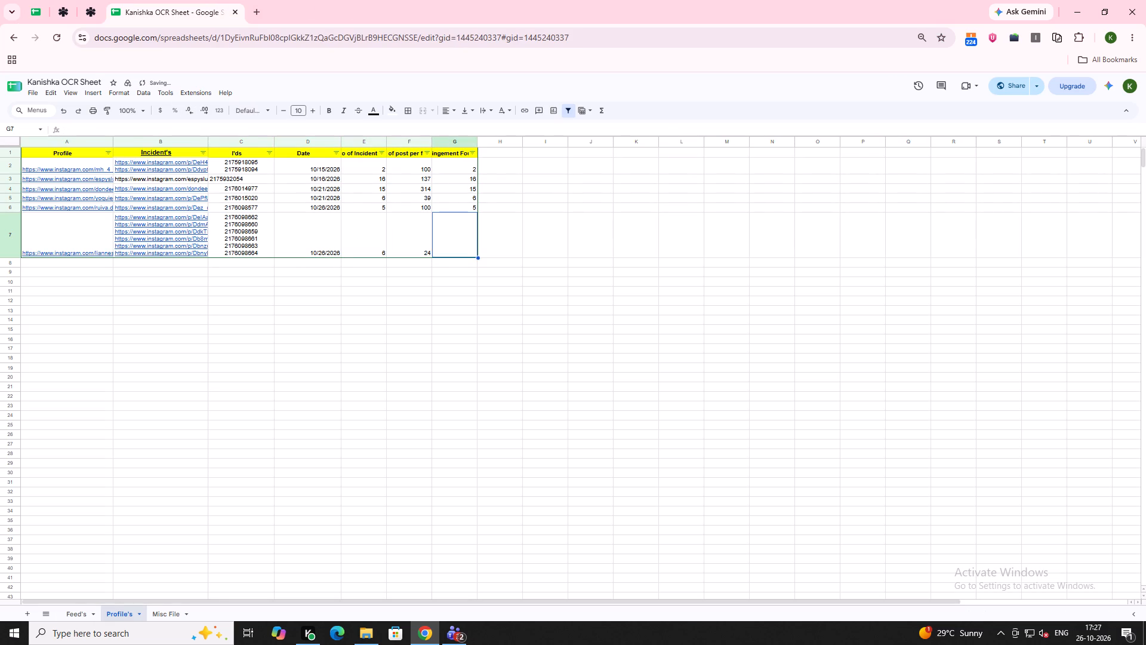
{"action": "key", "text": "6"}
Resize row 7 of the Profile's sheet to a height of 21 pixels.
{"action": "right_click", "coordinate": [0, 217]}
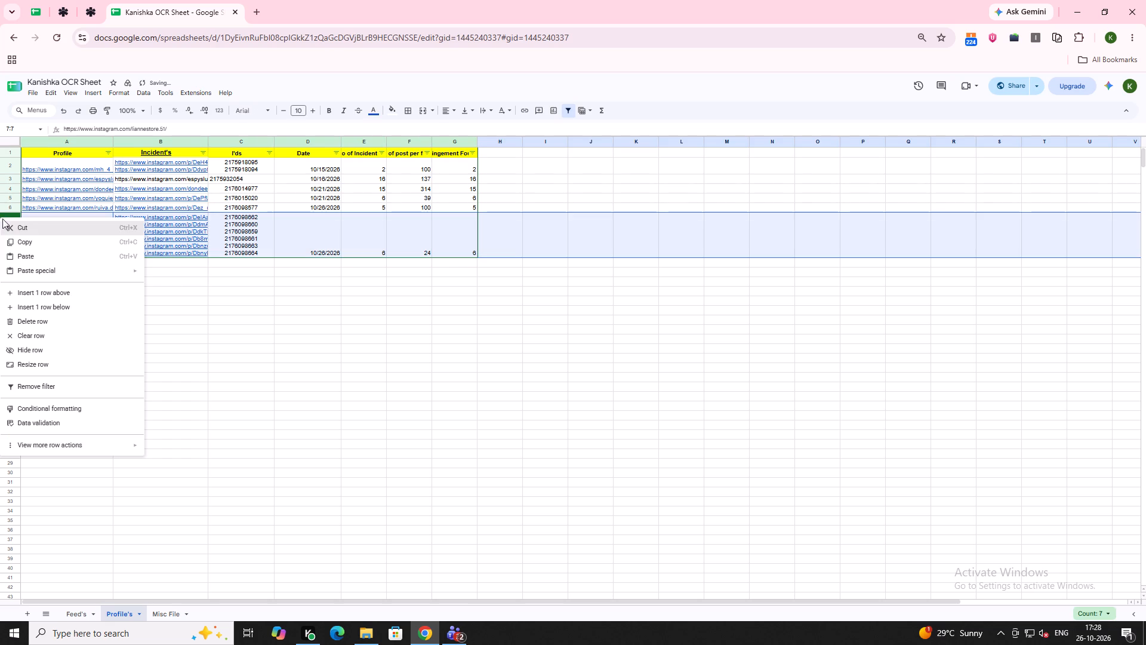
{"action": "left_click", "coordinate": [42, 368]}
{"action": "left_click", "coordinate": [552, 322]}
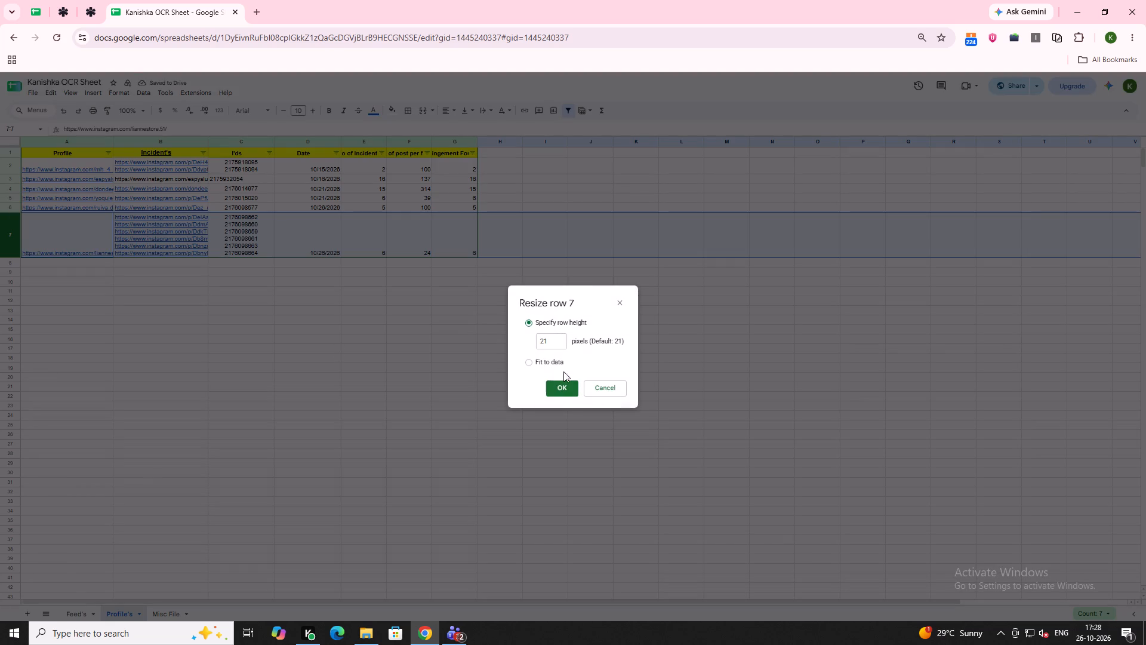
{"action": "left_click", "coordinate": [563, 388]}
{"action": "left_click", "coordinate": [83, 228]}
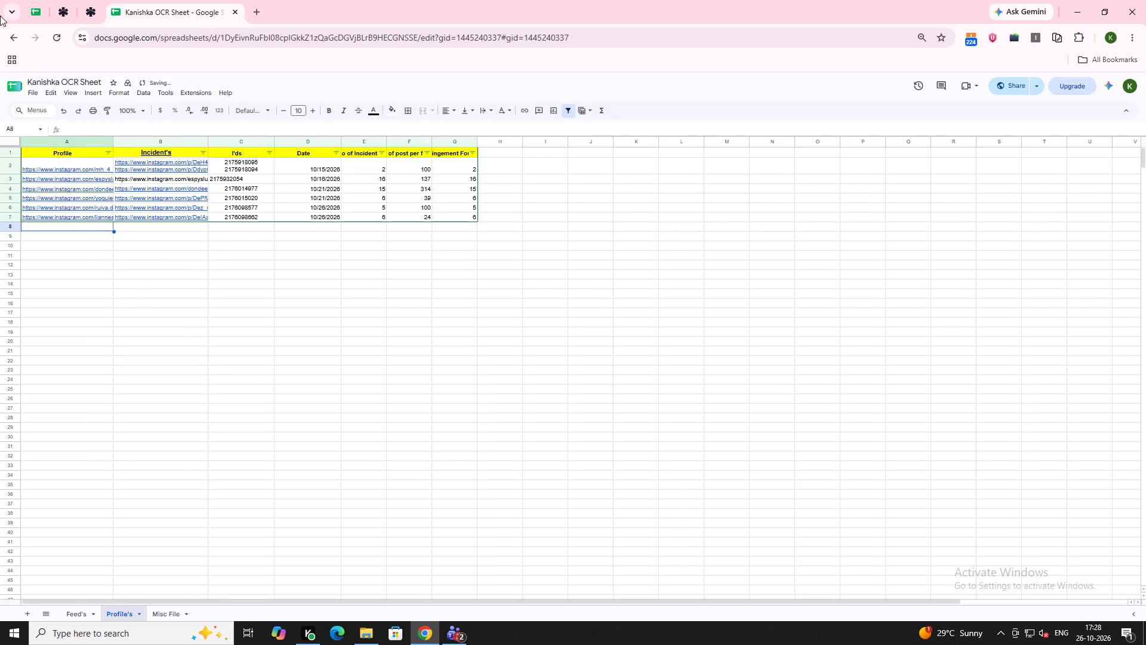
{"action": "left_click", "coordinate": [30, 4]}
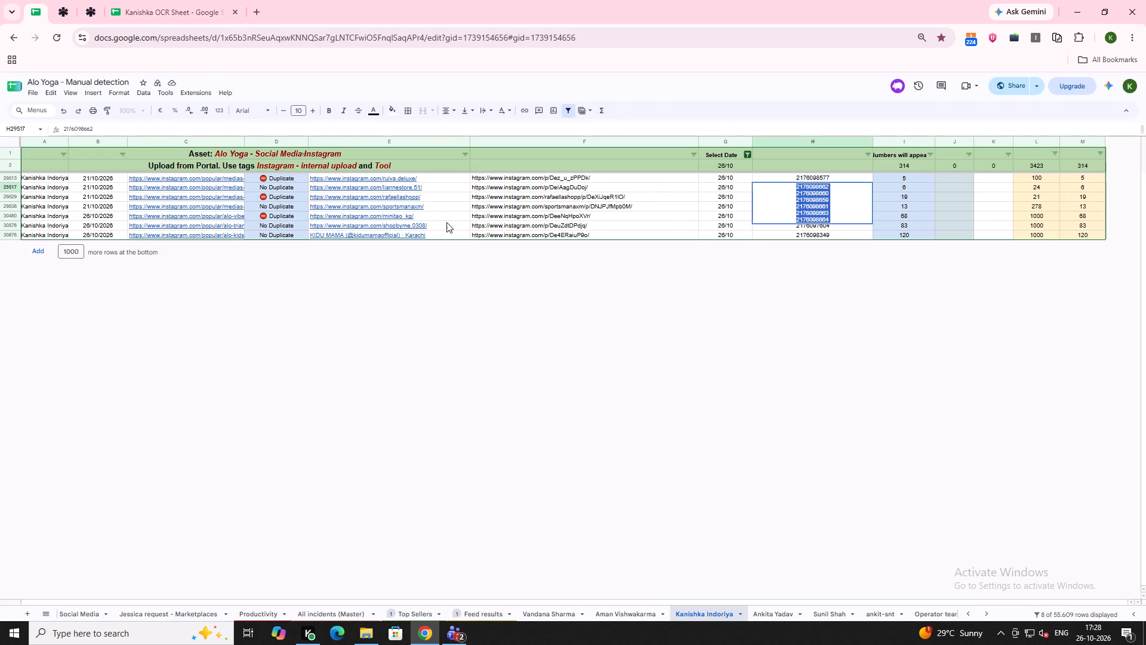
{"action": "left_click", "coordinate": [430, 196]}
{"action": "key", "text": "ctrl+c"}
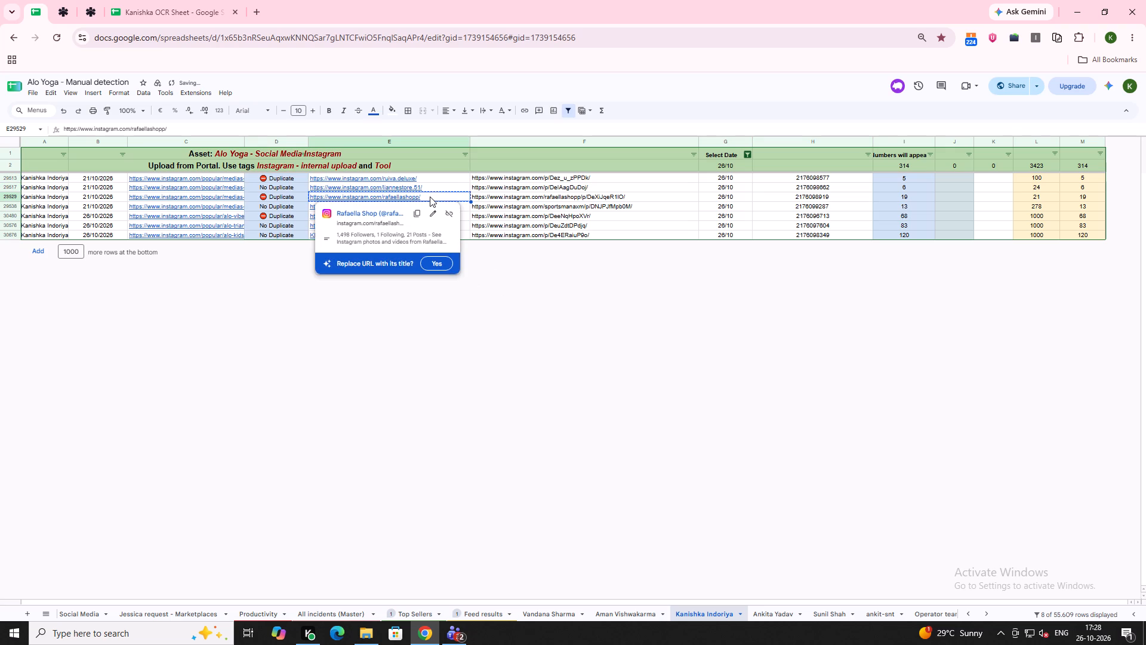
{"action": "left_click", "coordinate": [134, 0]}
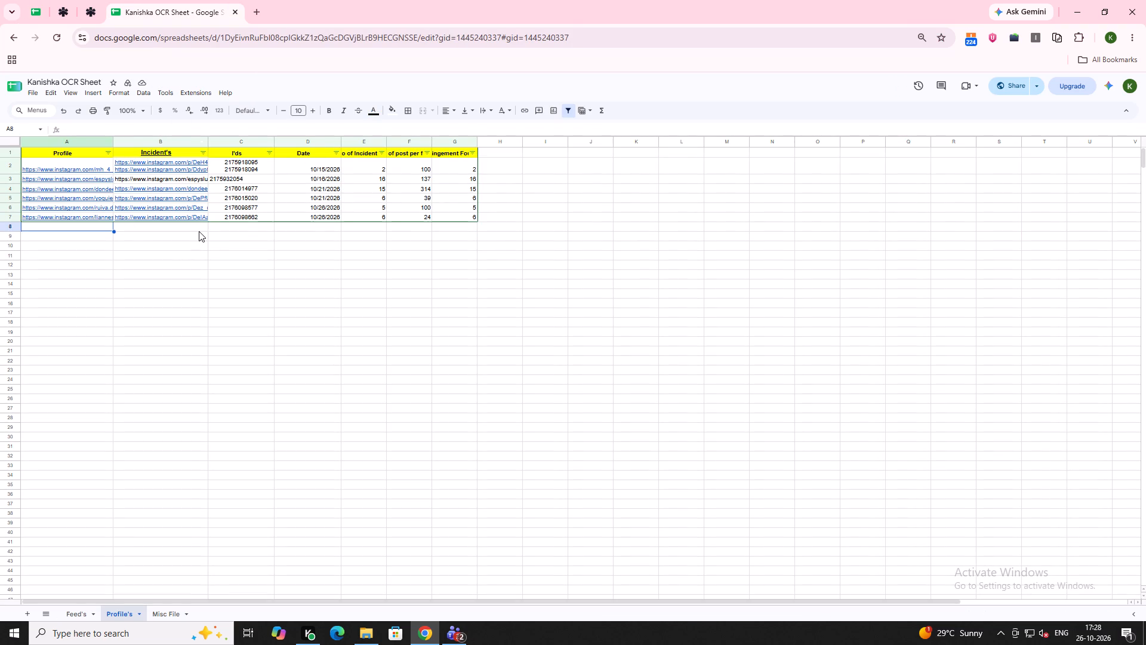
{"action": "key", "text": "ctrl+v"}
{"action": "key", "text": "Right"}
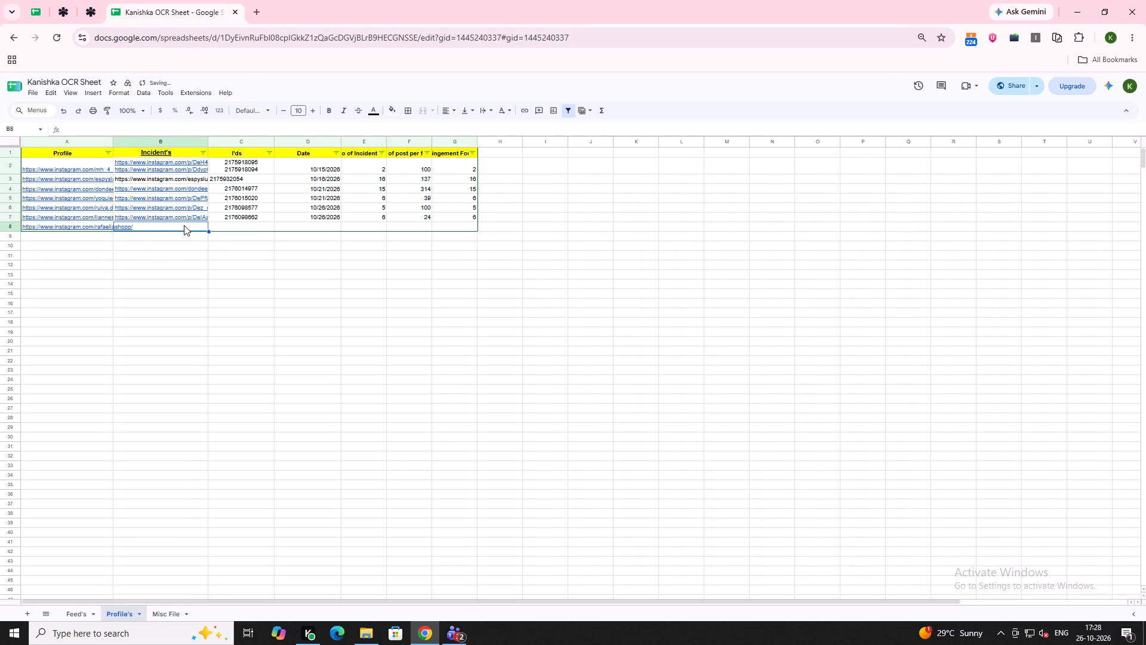
Copy all rafaellashopp incident links from the Manual detection sheet into B8 of the Profile's sheet.
{"action": "double_click", "coordinate": [184, 225]}
{"action": "left_click", "coordinate": [45, 0]}
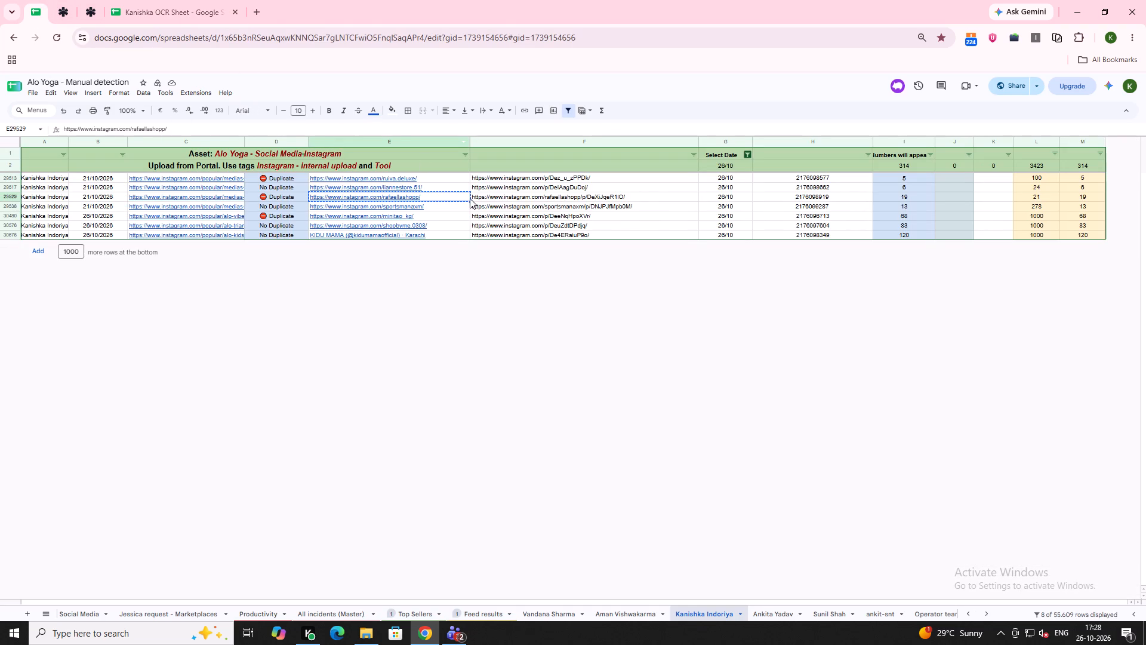
{"action": "double_click", "coordinate": [484, 197]}
{"action": "key", "text": "ctrl+a"}
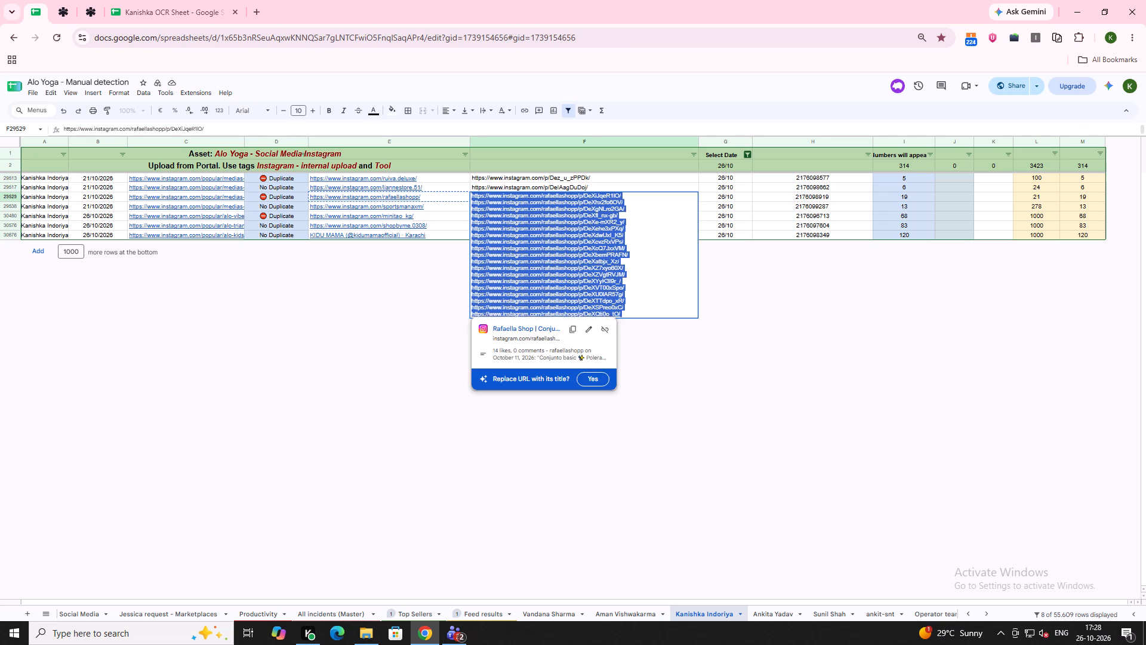
{"action": "key", "text": "ctrl+c"}
{"action": "left_click", "coordinate": [205, 0]}
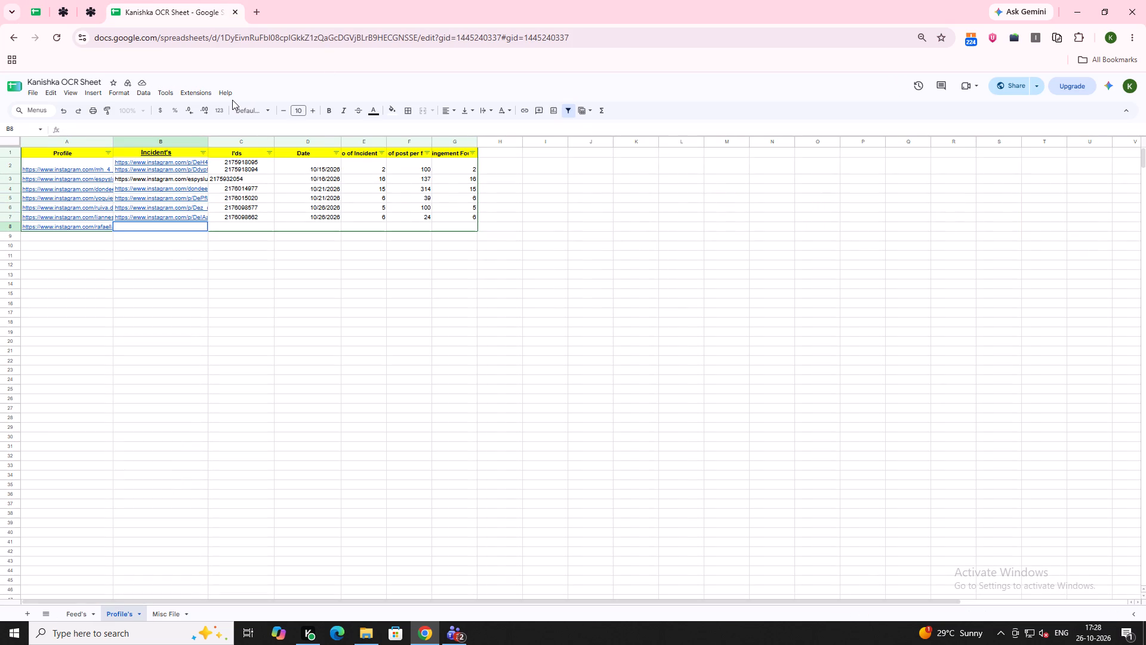
{"action": "key", "text": "ctrl+v"}
{"action": "left_click", "coordinate": [337, 202]}
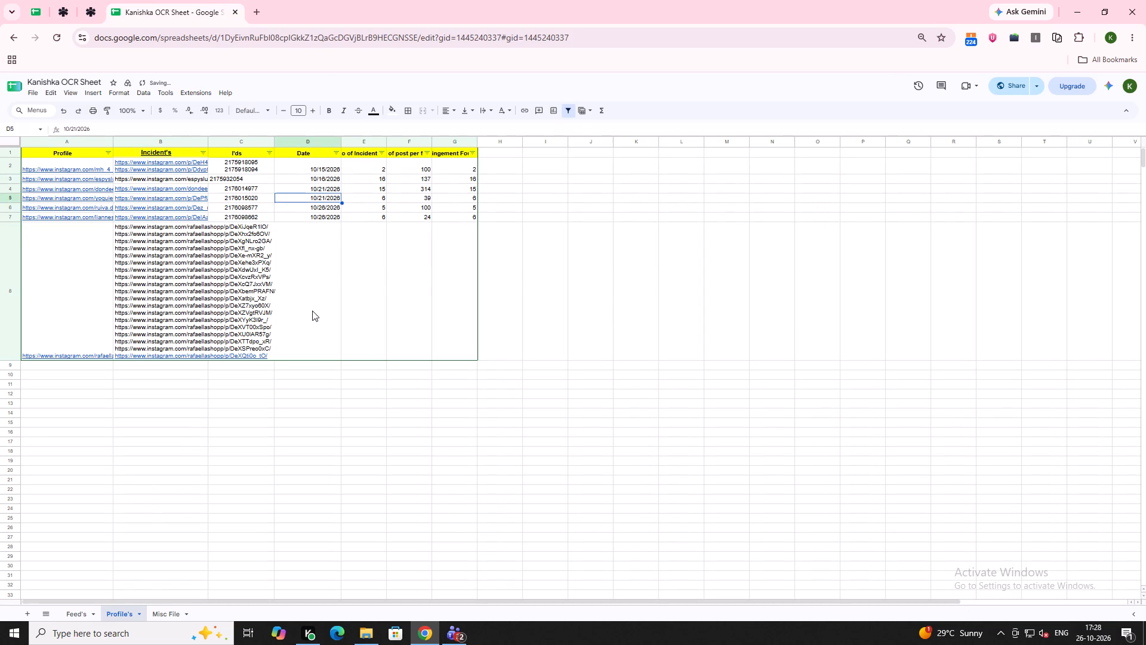
Copy all rafaellashopp incident IDs from the Manual detection sheet into C8 of the Profile's sheet.
{"action": "double_click", "coordinate": [267, 292]}
{"action": "left_click", "coordinate": [42, 0]}
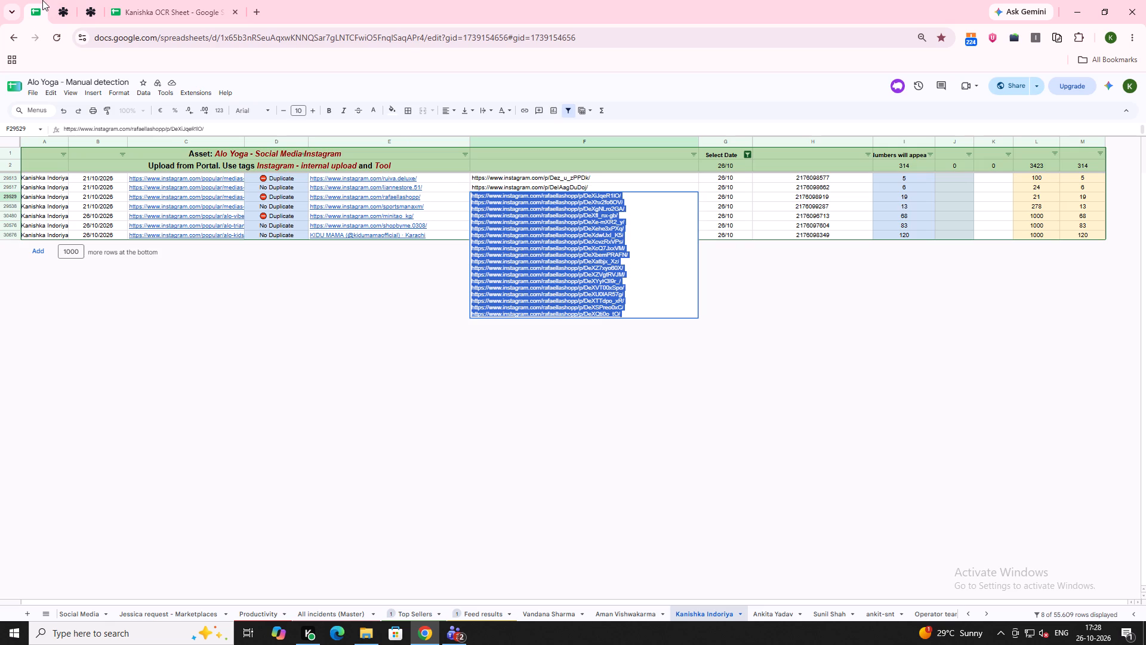
{"action": "double_click", "coordinate": [777, 197]}
{"action": "key", "text": "ctrl+a"}
{"action": "key", "text": "ctrl+c"}
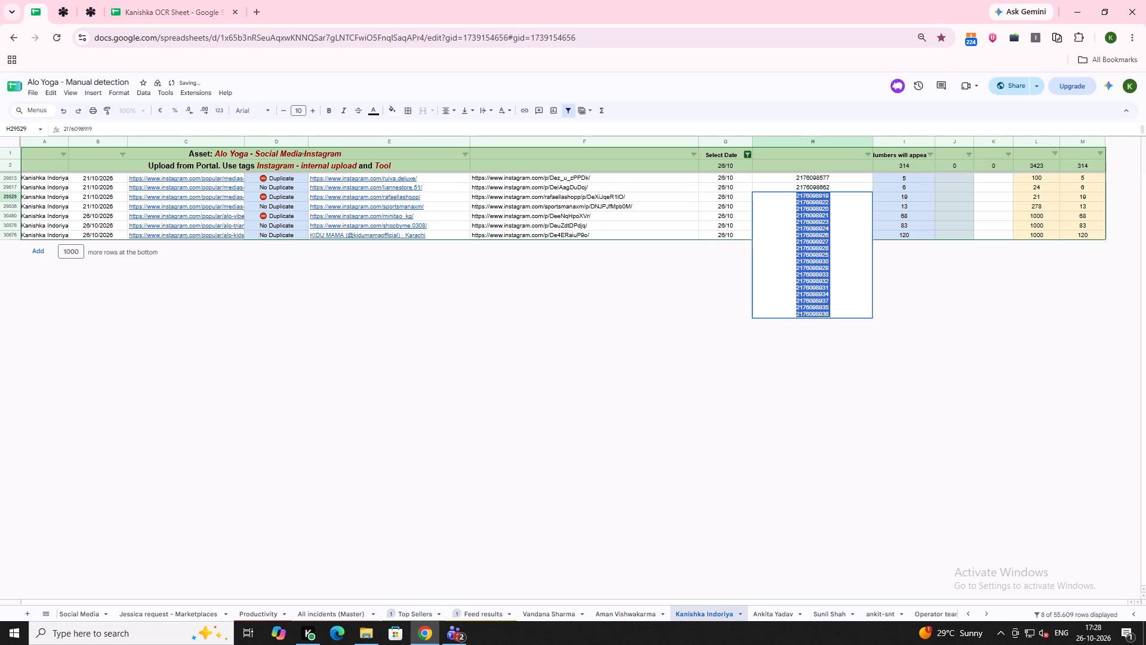
{"action": "left_click", "coordinate": [153, 0]}
{"action": "key", "text": "ctrl+v"}
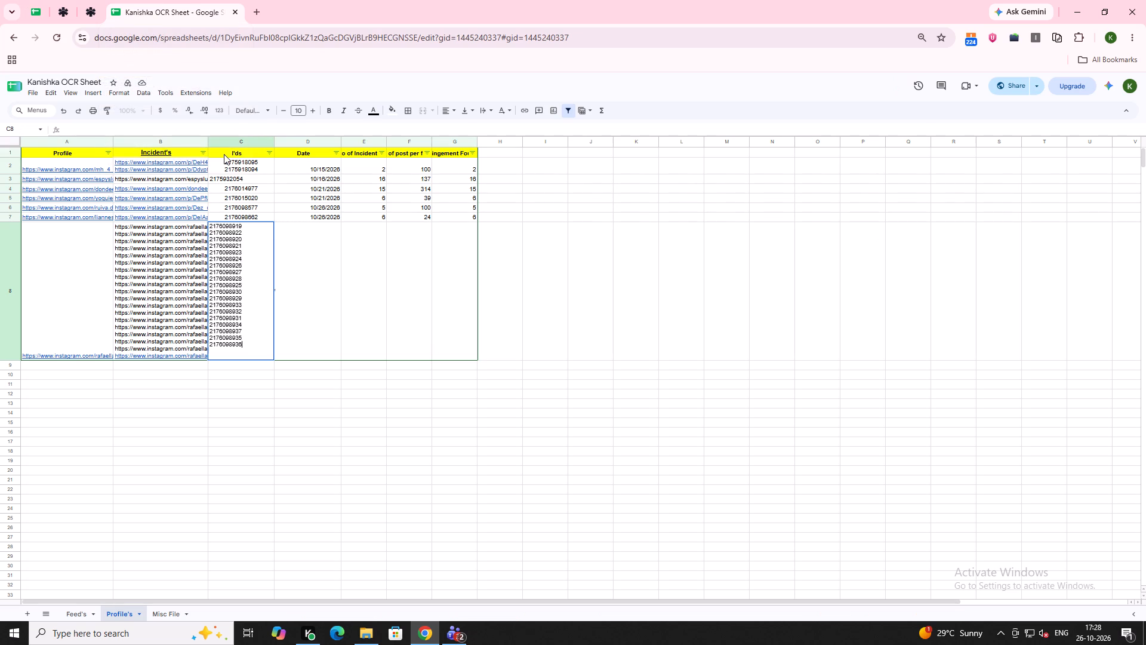
Enter the date 10/26/2026 in D8 and 19 as the number of incidents in E8.
{"action": "left_click", "coordinate": [315, 256]}
{"action": "key", "text": "ctrl+semicolon"}
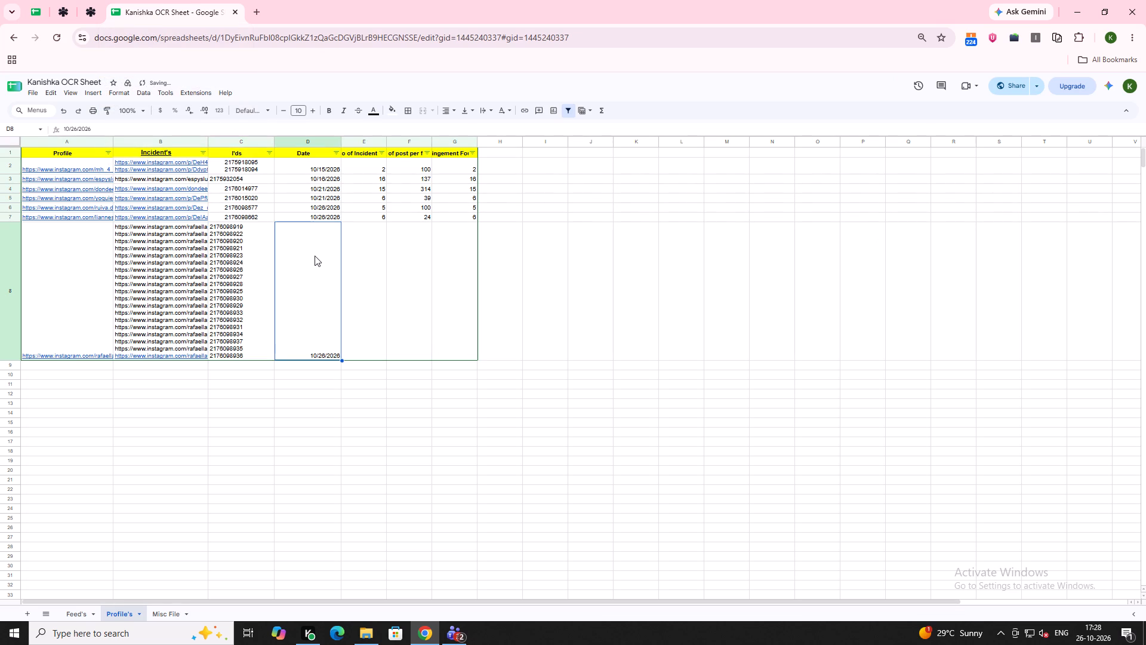
{"action": "key", "text": "Right"}
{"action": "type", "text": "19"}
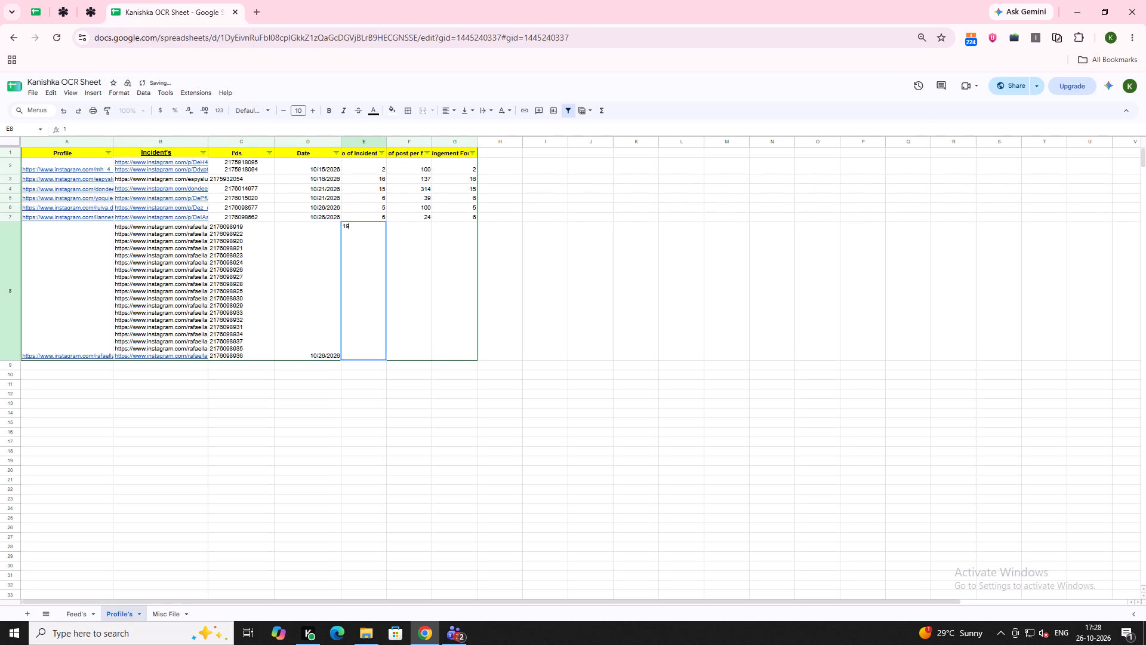
Enter 21 as the number of posts in F8 and 19 as the infringements found in G8.
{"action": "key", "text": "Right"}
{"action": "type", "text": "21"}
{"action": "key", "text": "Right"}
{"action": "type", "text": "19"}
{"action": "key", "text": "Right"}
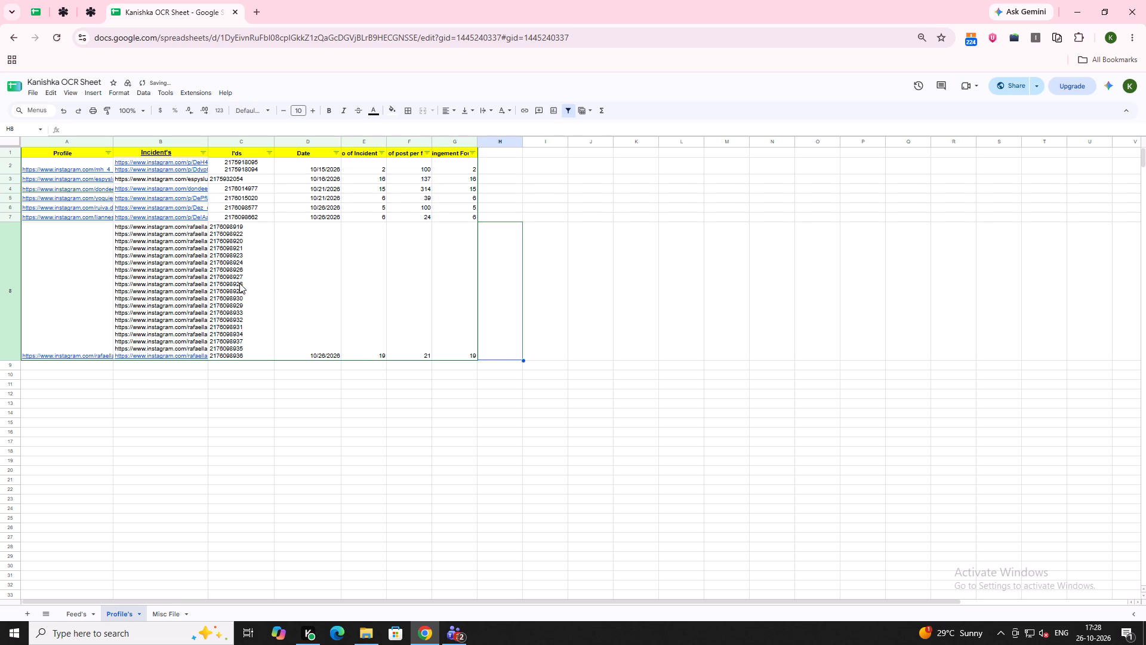
Resize row 8 of the Profile's sheet to a height of 21 pixels.
{"action": "right_click", "coordinate": [0, 299]}
{"action": "left_click", "coordinate": [54, 446]}
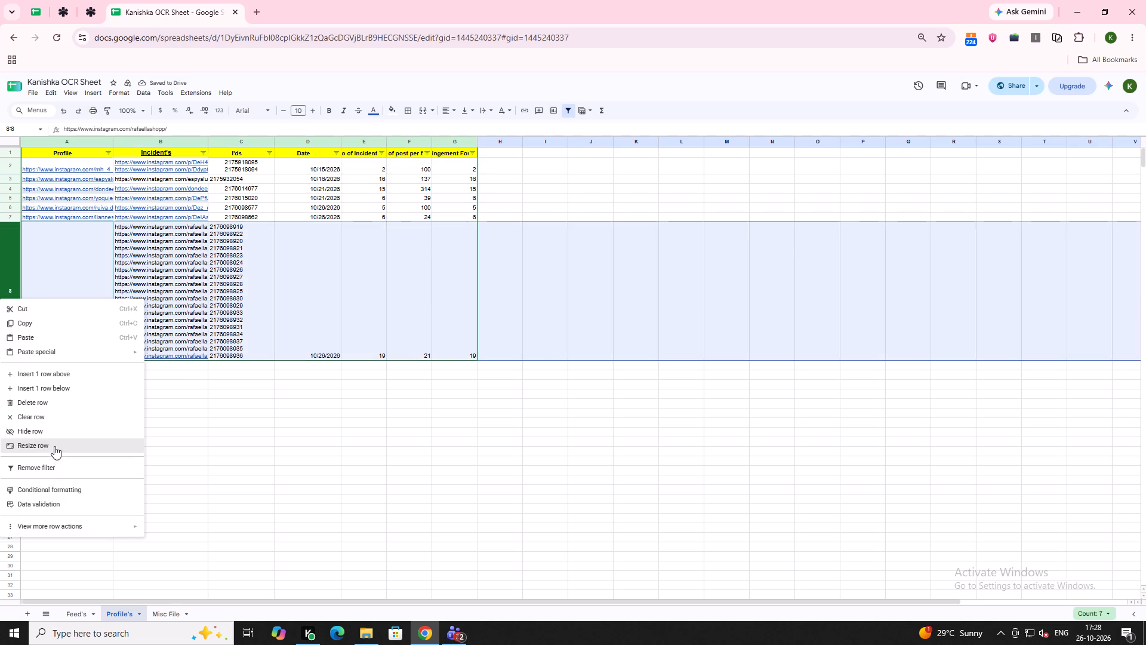
{"action": "left_click", "coordinate": [541, 316]}
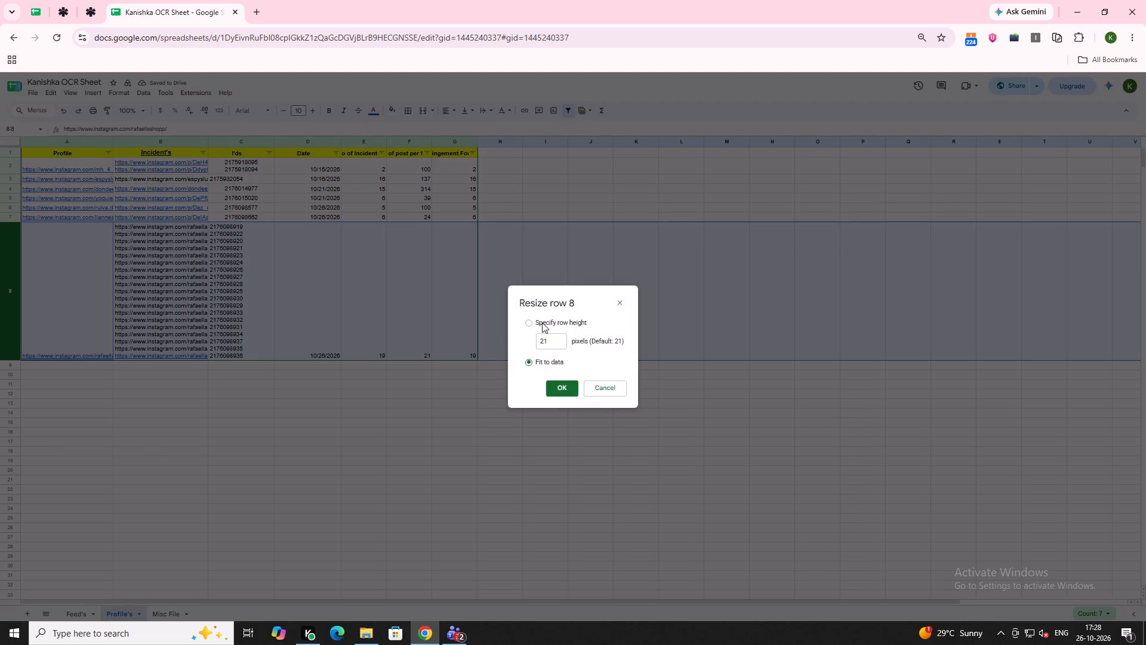
{"action": "left_click", "coordinate": [542, 322]}
{"action": "left_click", "coordinate": [552, 378]}
{"action": "left_click", "coordinate": [559, 383]}
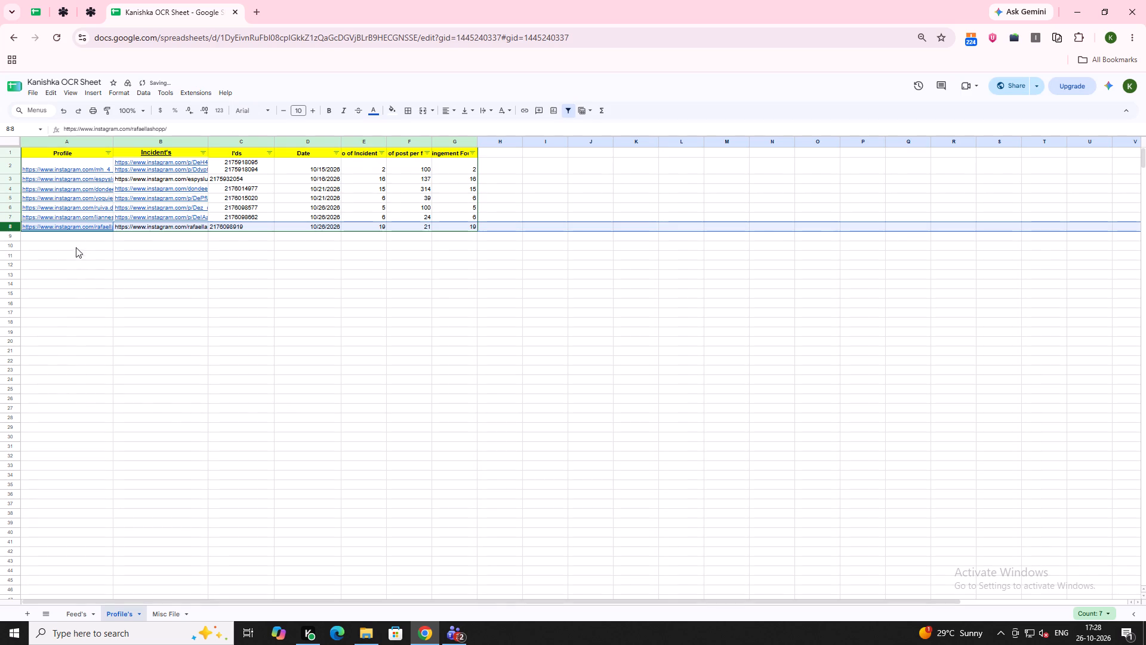
{"action": "left_click", "coordinate": [71, 241]}
{"action": "left_click", "coordinate": [32, 0]}
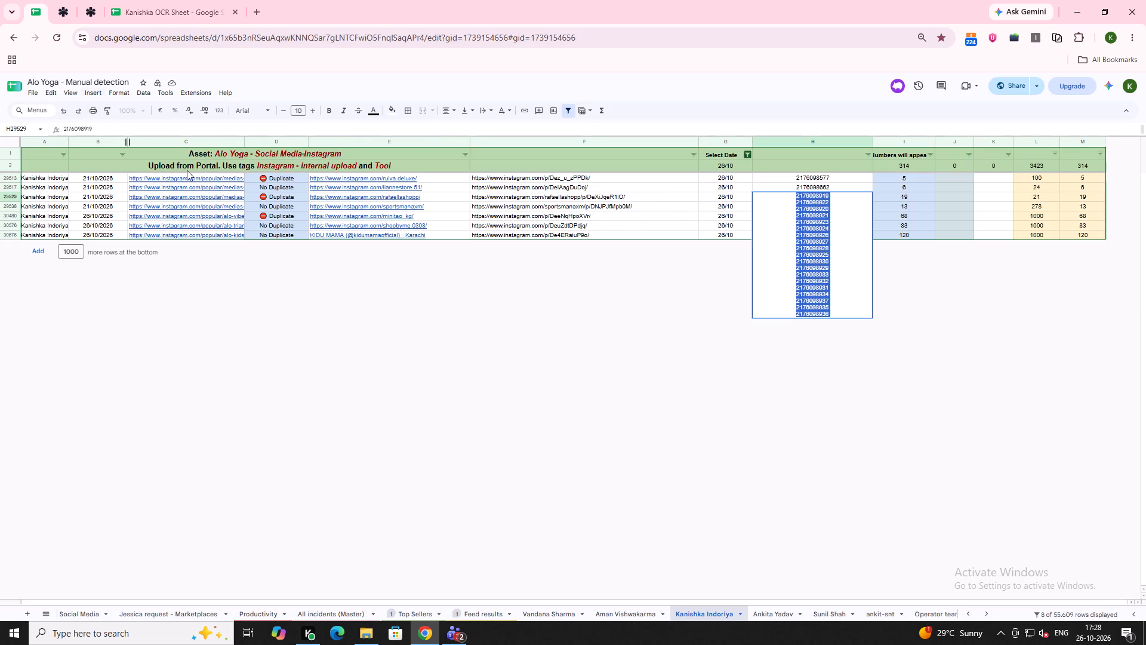
{"action": "left_click", "coordinate": [590, 207]}
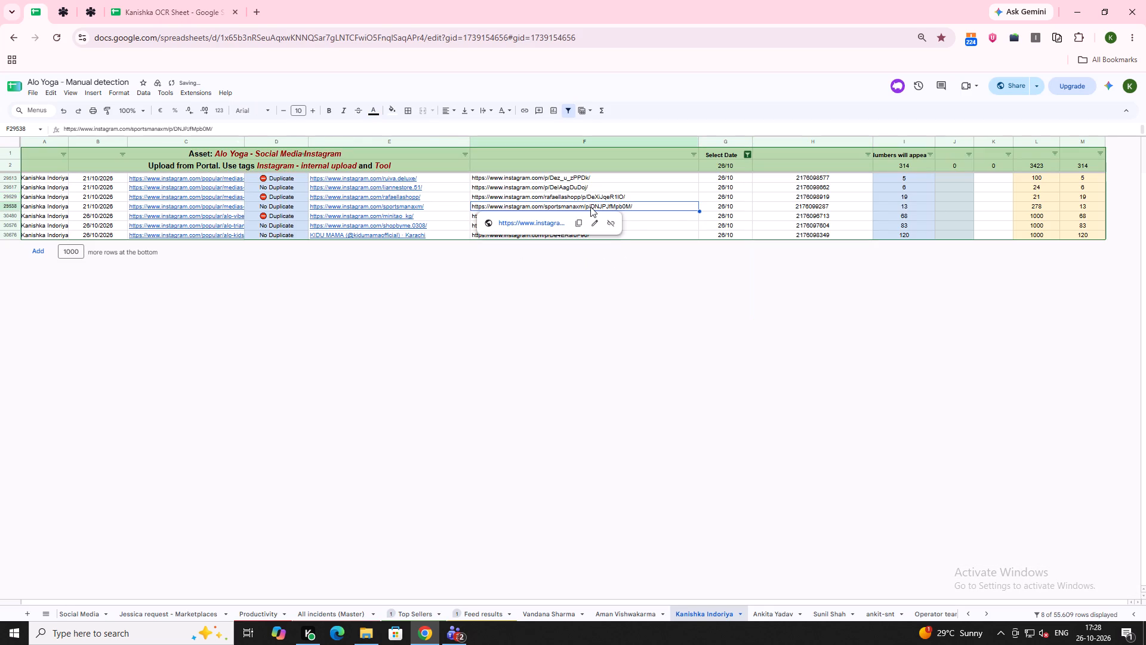
{"action": "left_click", "coordinate": [463, 211]}
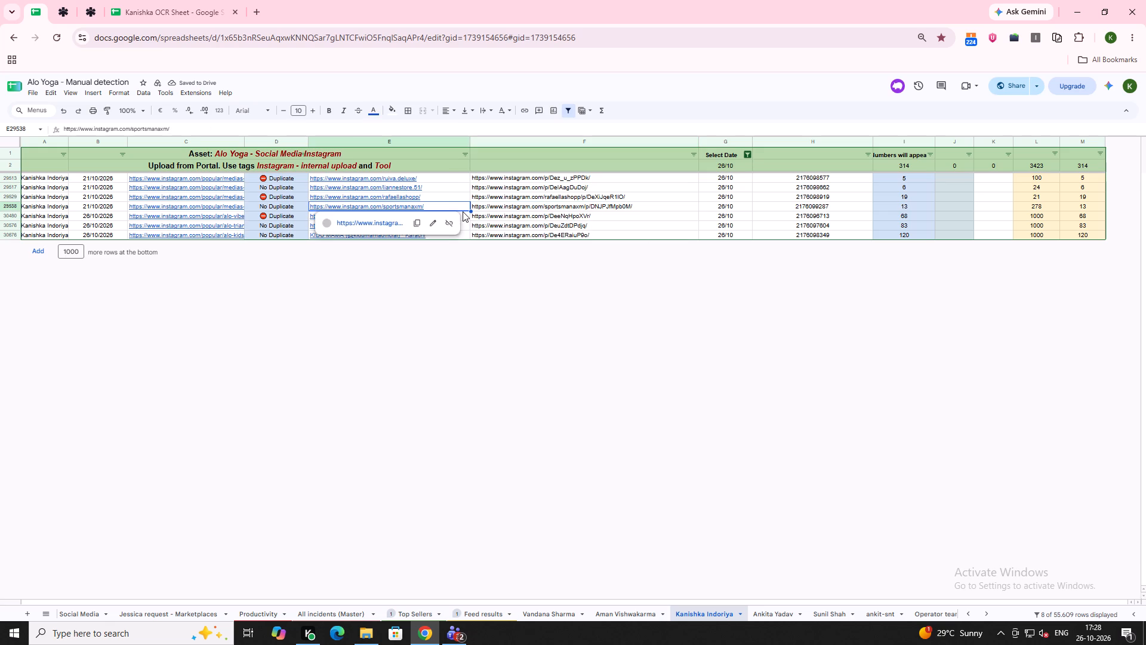
{"action": "key", "text": "ctrl+c"}
{"action": "left_click", "coordinate": [186, 0]}
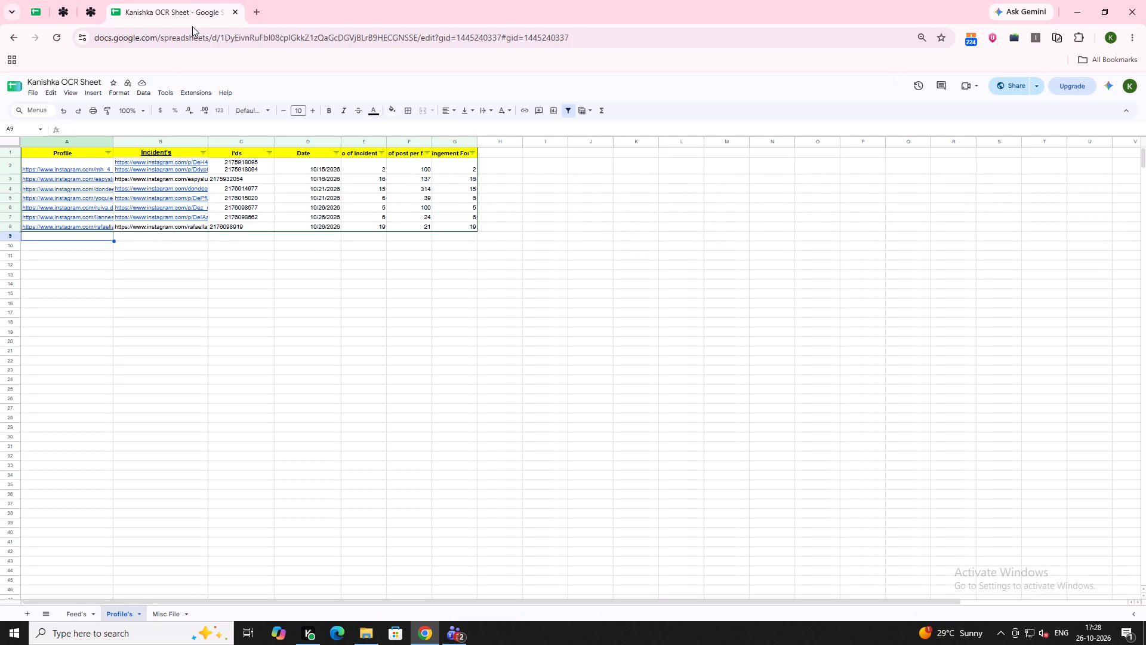
{"action": "key", "text": "ctrl+v"}
{"action": "key", "text": "Right"}
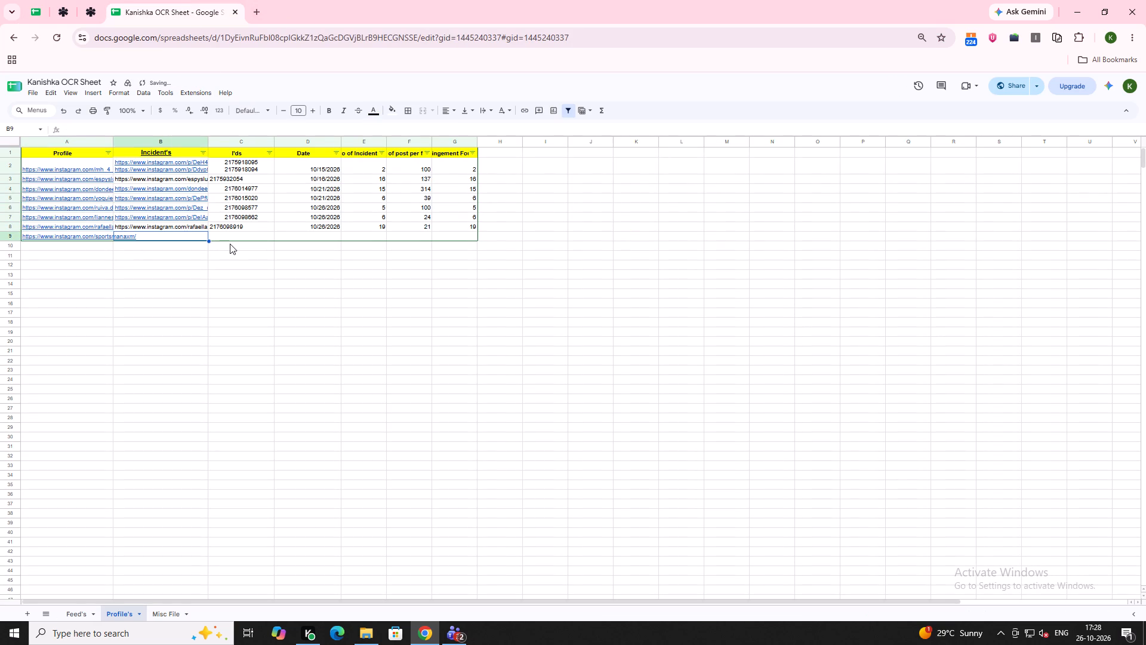
{"action": "double_click", "coordinate": [148, 234]}
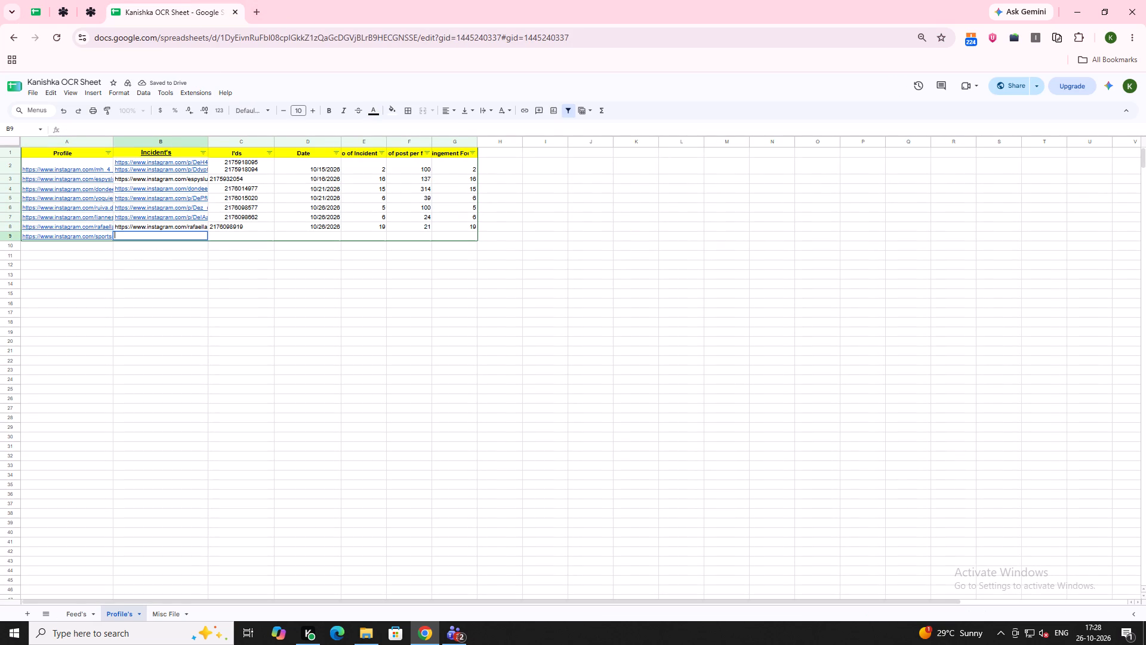
{"action": "left_click", "coordinate": [36, 0]}
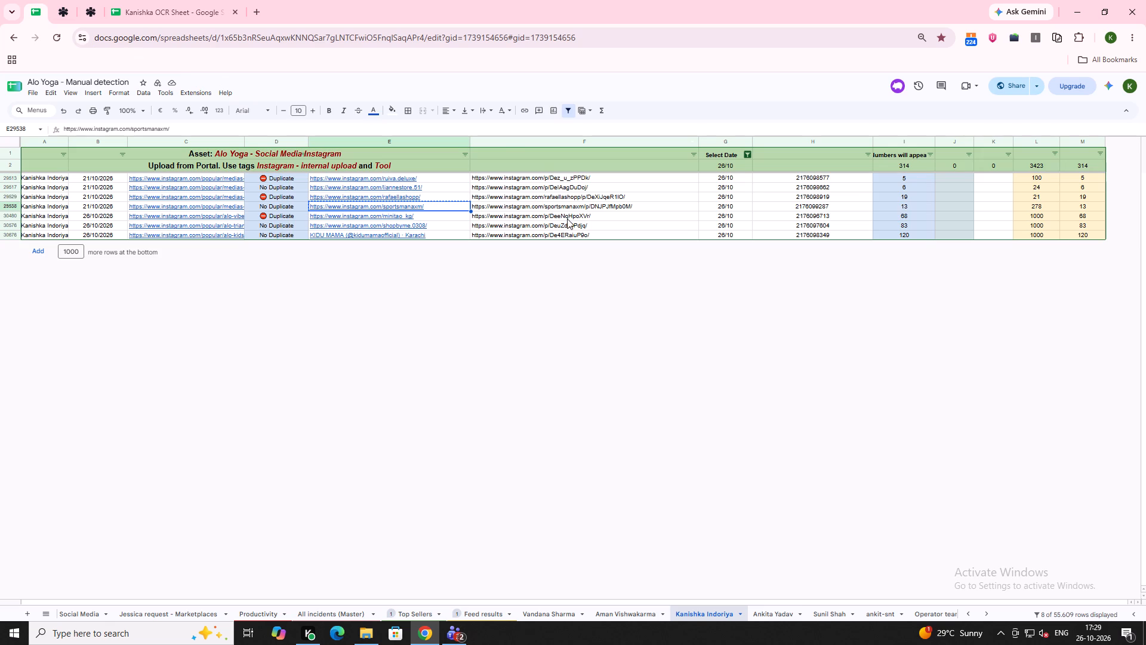
{"action": "double_click", "coordinate": [565, 205]}
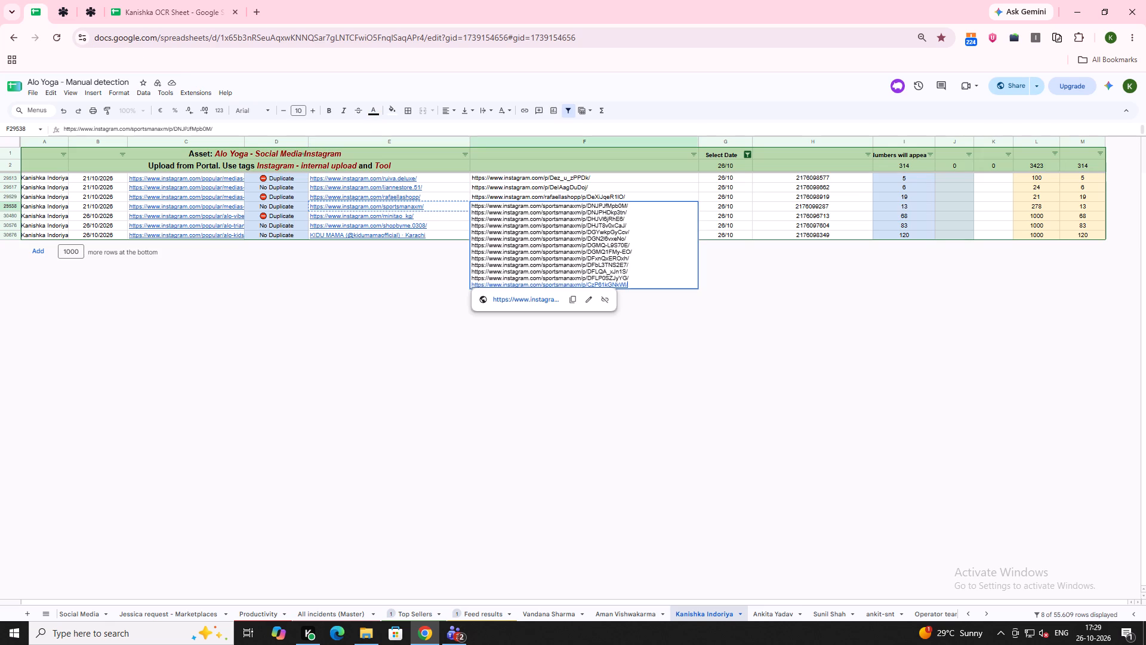
{"action": "key", "text": "ctrl+a"}
{"action": "key", "text": "ctrl+c"}
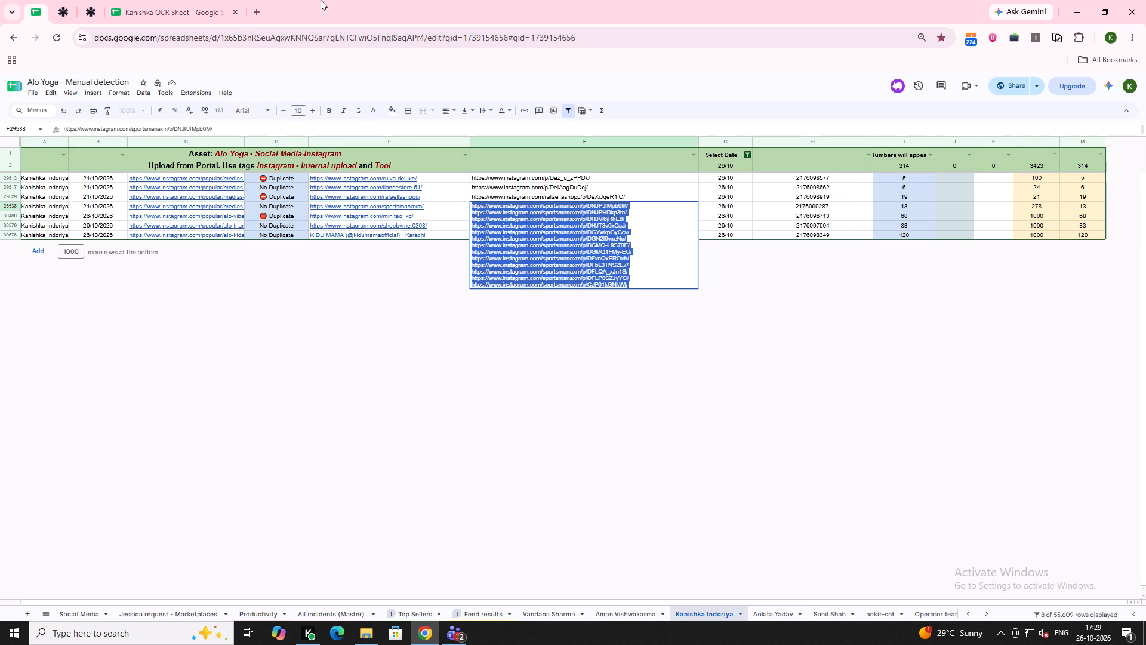
{"action": "left_click", "coordinate": [206, 0]}
{"action": "key", "text": "ctrl+v"}
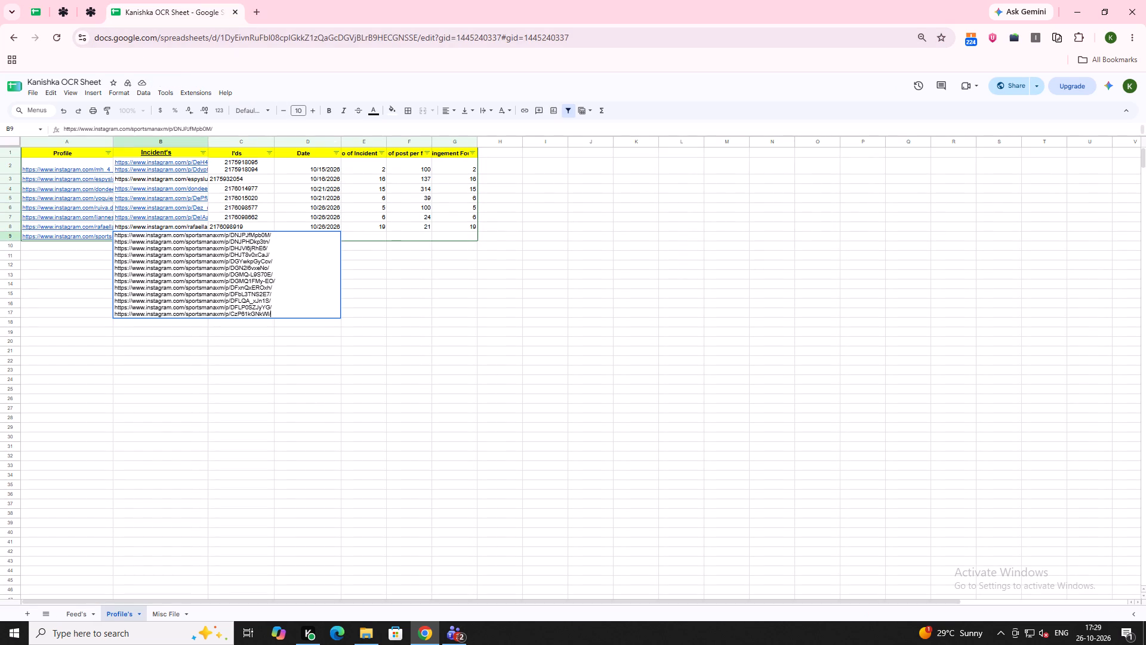
{"action": "left_click", "coordinate": [342, 336]}
{"action": "left_click", "coordinate": [252, 256]}
{"action": "left_click", "coordinate": [252, 256]}
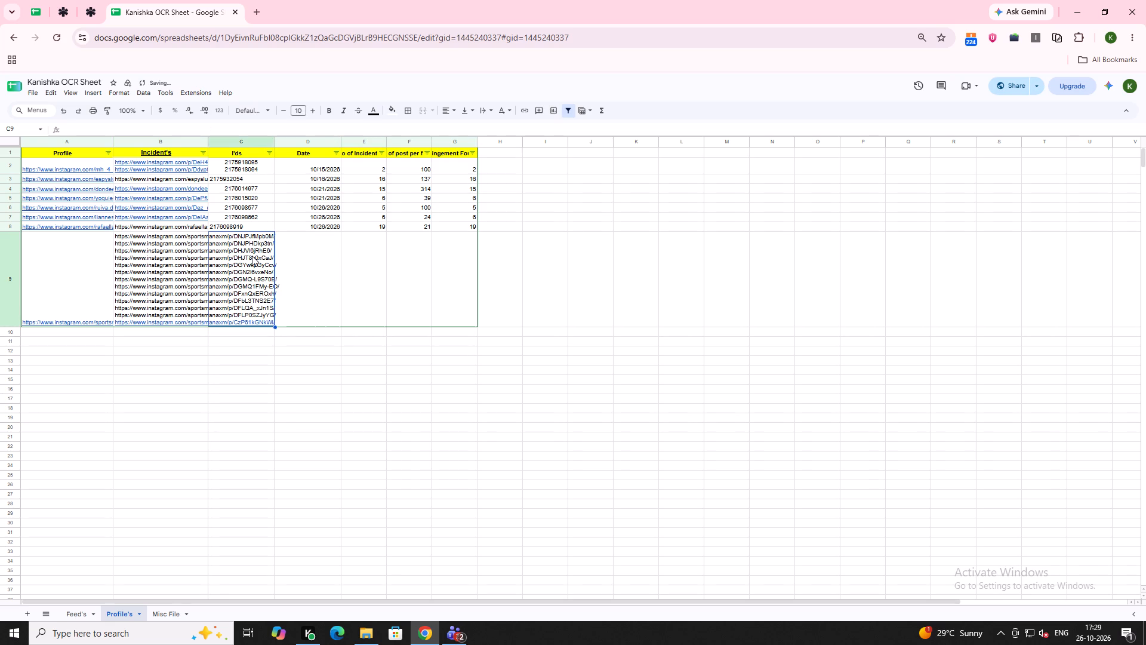
{"action": "double_click", "coordinate": [252, 256]}
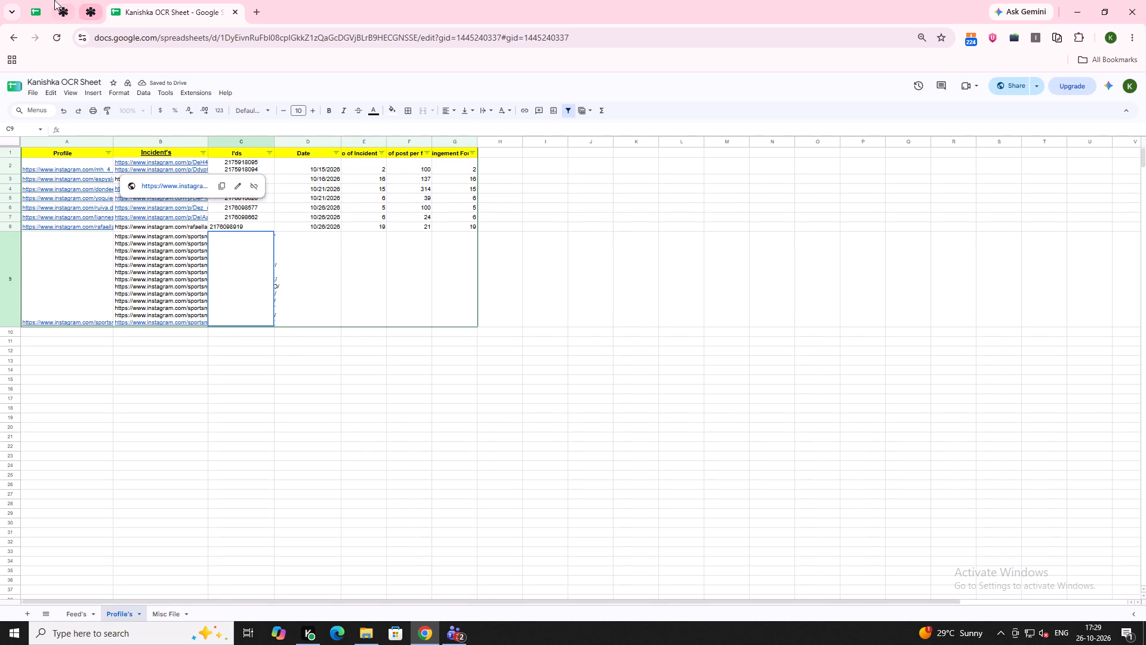
{"action": "left_click", "coordinate": [32, 0]}
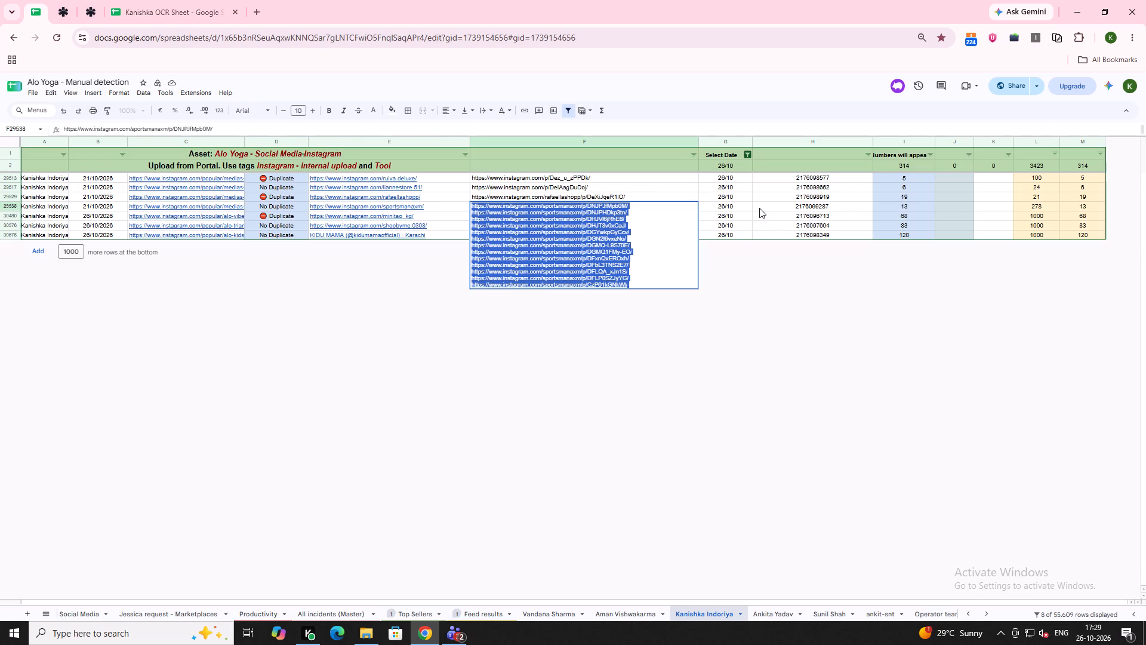
{"action": "left_click", "coordinate": [759, 207]}
{"action": "double_click", "coordinate": [759, 207]}
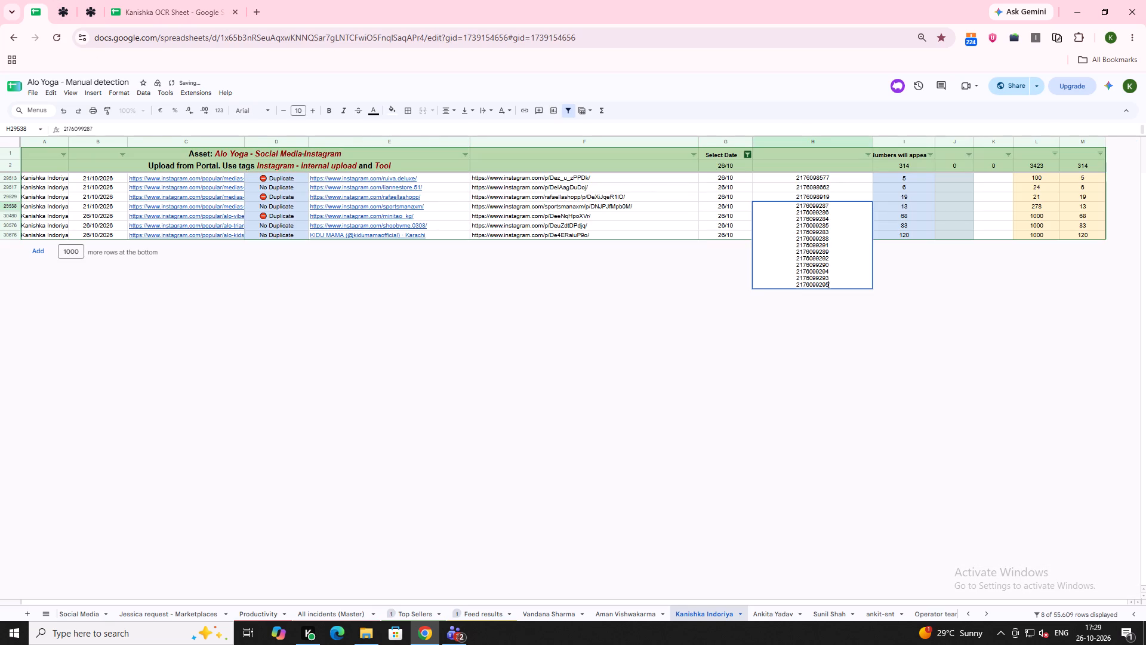
{"action": "key", "text": "ctrl+a"}
{"action": "key", "text": "ctrl+c"}
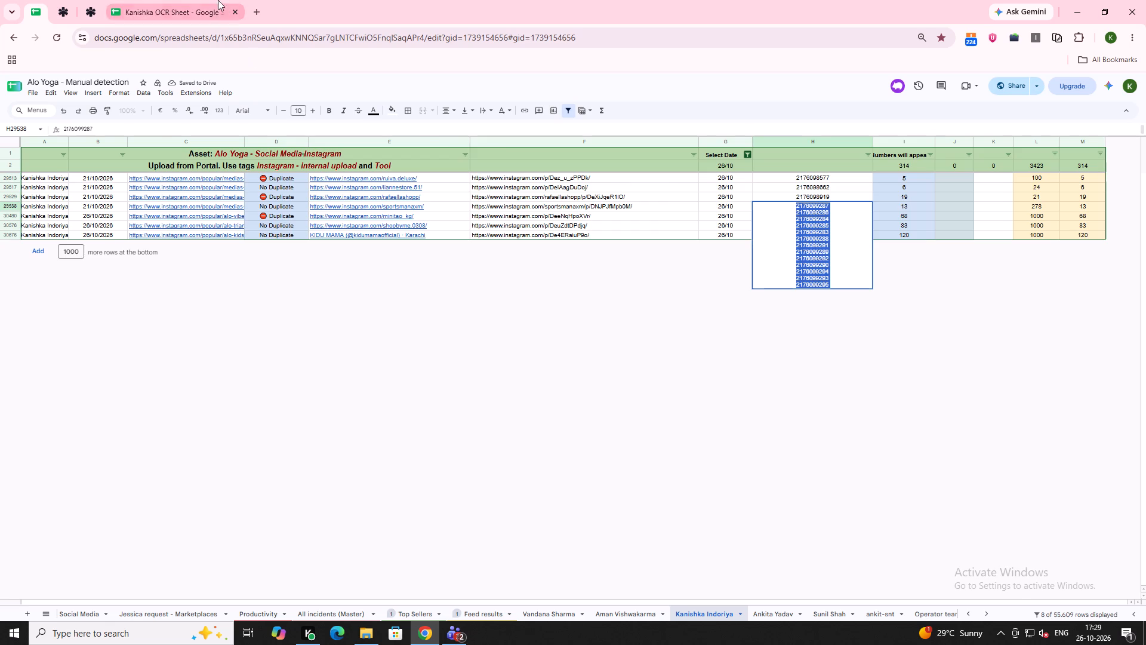
{"action": "left_click", "coordinate": [205, 0]}
{"action": "key", "text": "ctrl+v"}
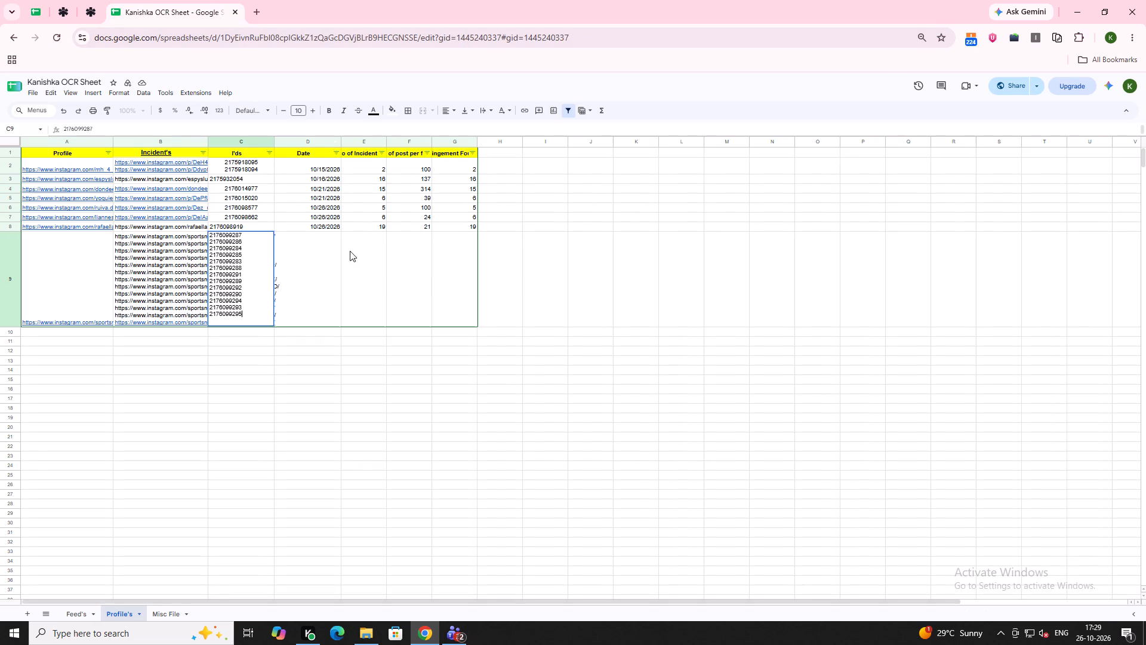
Fill D9 to G9 with the date 10/26/2026, 13 incidents, 278 posts and 13 infringements, using the Manual detection sheet's counts.
{"action": "left_click", "coordinate": [333, 254]}
{"action": "key", "text": "ctrl+semicolon"}
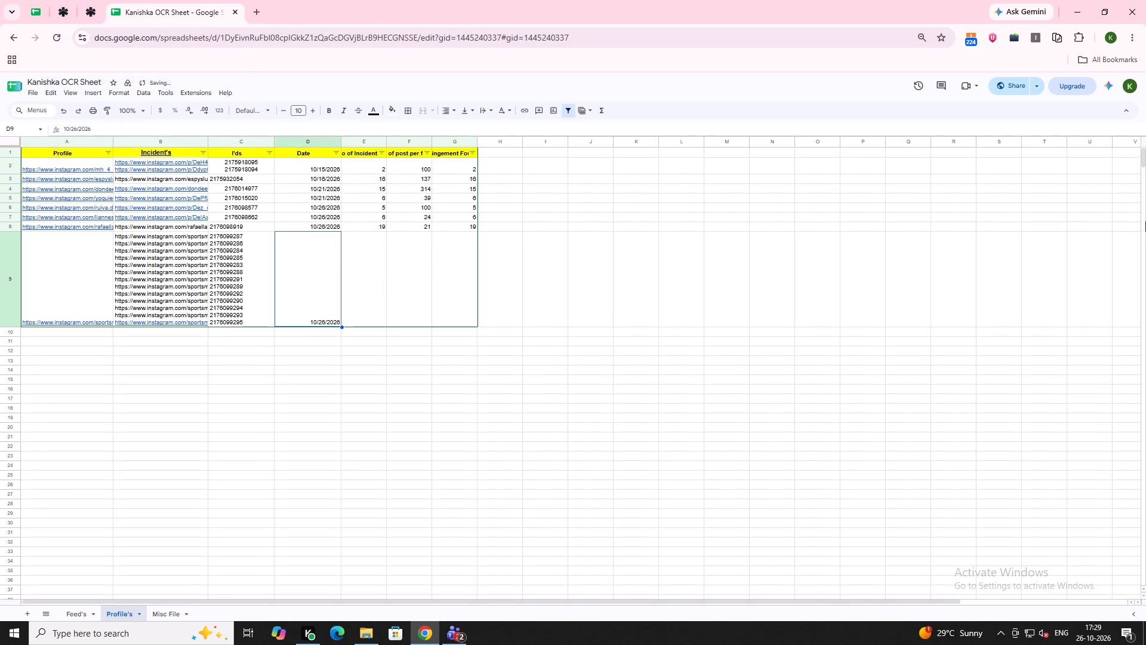
{"action": "left_click", "coordinate": [32, 13]}
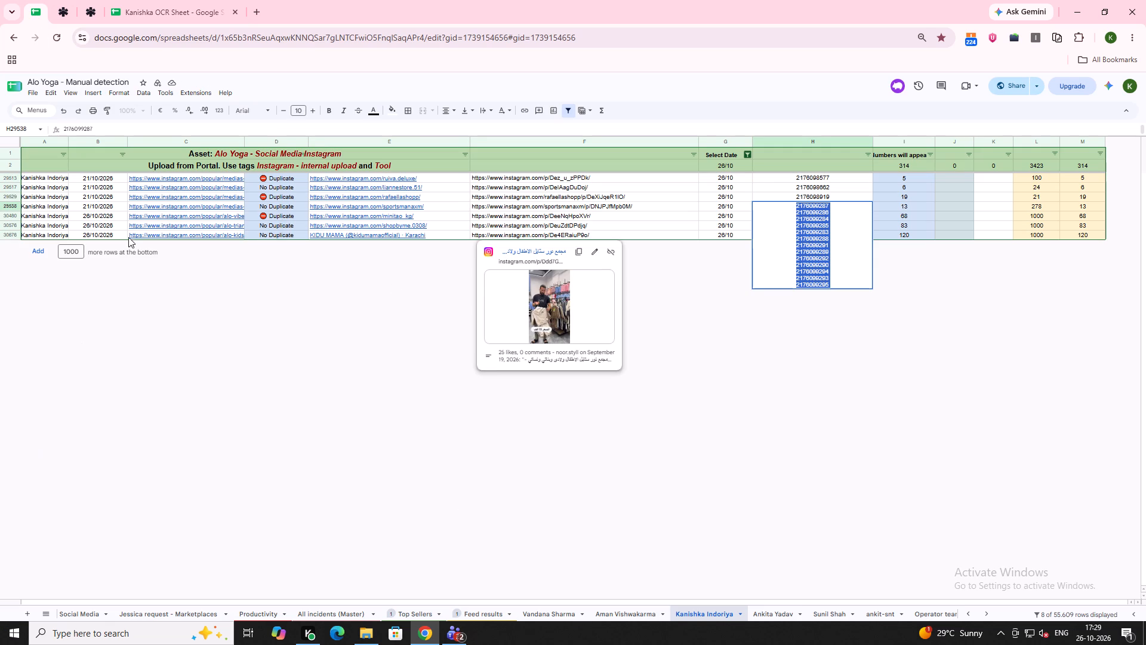
{"action": "left_click", "coordinate": [177, 335]}
{"action": "left_click", "coordinate": [168, 0]}
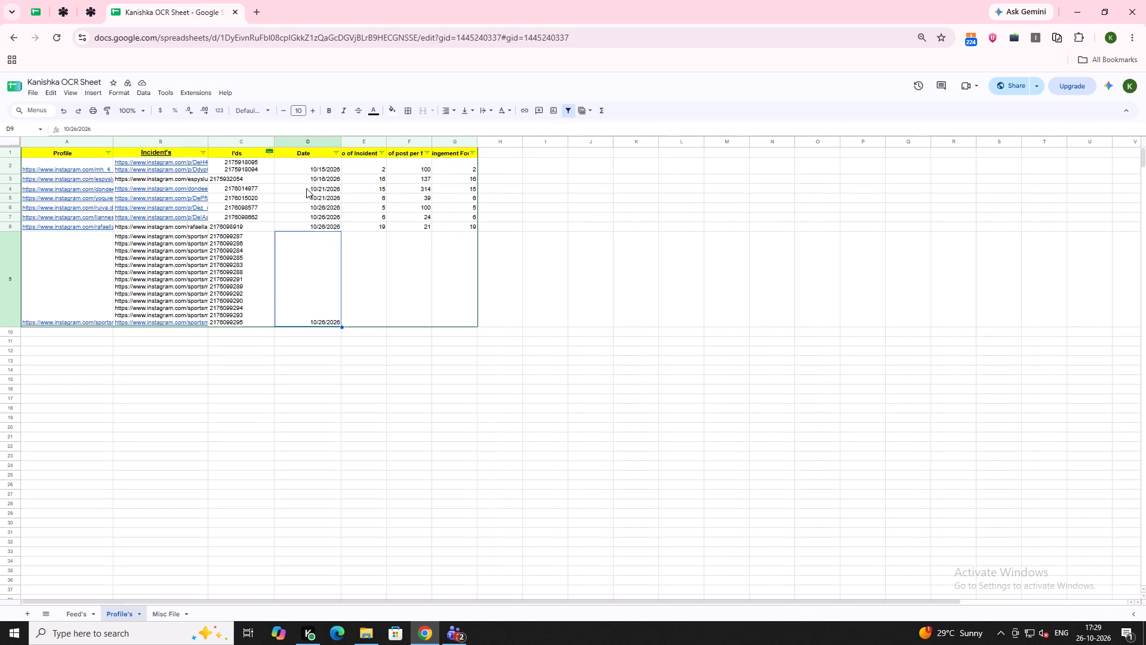
{"action": "left_click", "coordinate": [374, 303]}
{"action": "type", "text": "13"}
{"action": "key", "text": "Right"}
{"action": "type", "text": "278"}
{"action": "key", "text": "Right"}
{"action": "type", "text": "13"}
{"action": "left_click", "coordinate": [541, 345]}
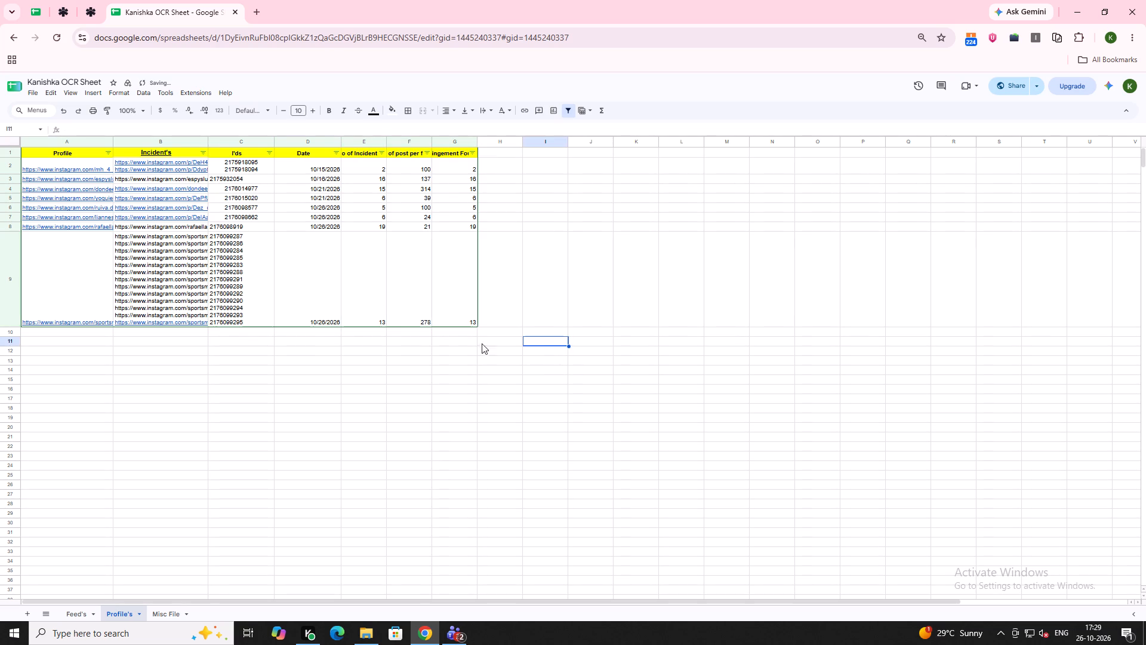
Resize row 9 of the Profile's sheet to a height of 21 pixels.
{"action": "right_click", "coordinate": [0, 297]}
{"action": "left_click", "coordinate": [35, 445]}
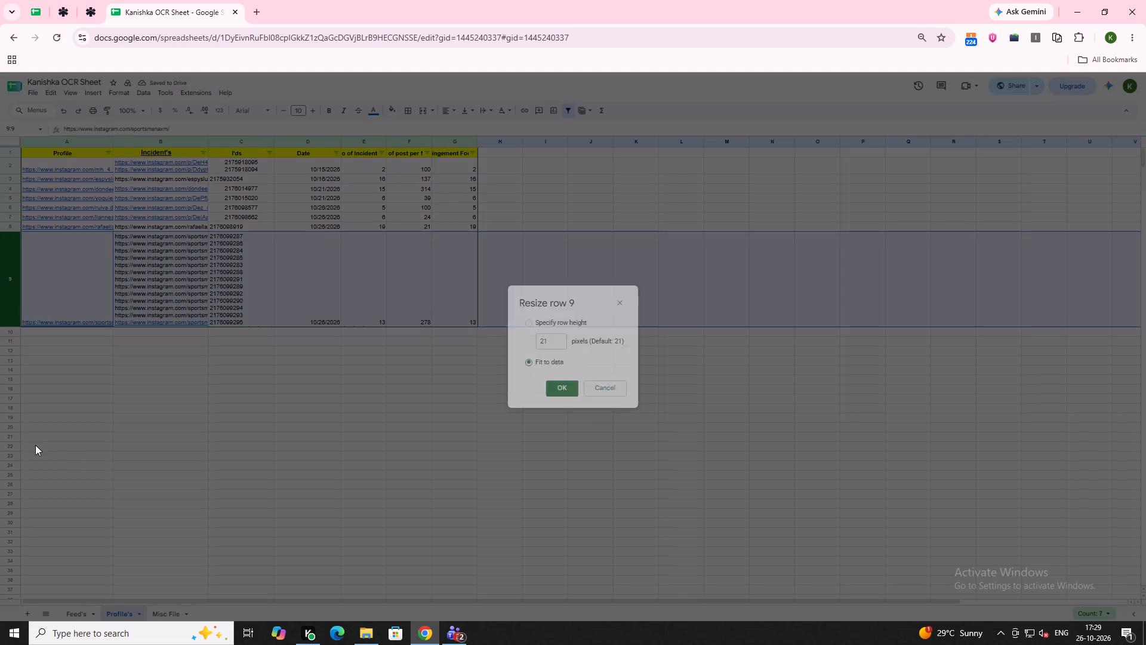
{"action": "left_click", "coordinate": [581, 323]}
{"action": "left_click", "coordinate": [563, 389]}
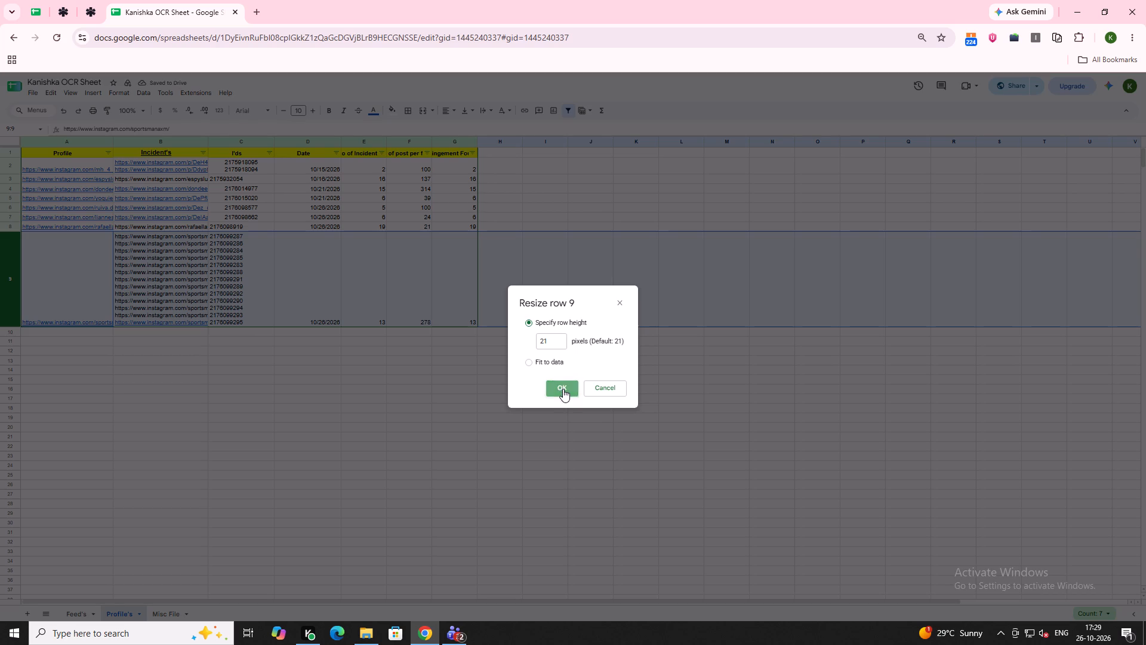
{"action": "left_click", "coordinate": [575, 419]}
{"action": "scroll", "coordinate": [500, 397], "scroll_direction": "up", "scroll_amount": 2}
{"action": "scroll", "coordinate": [449, 352], "scroll_direction": "up", "scroll_amount": 3}
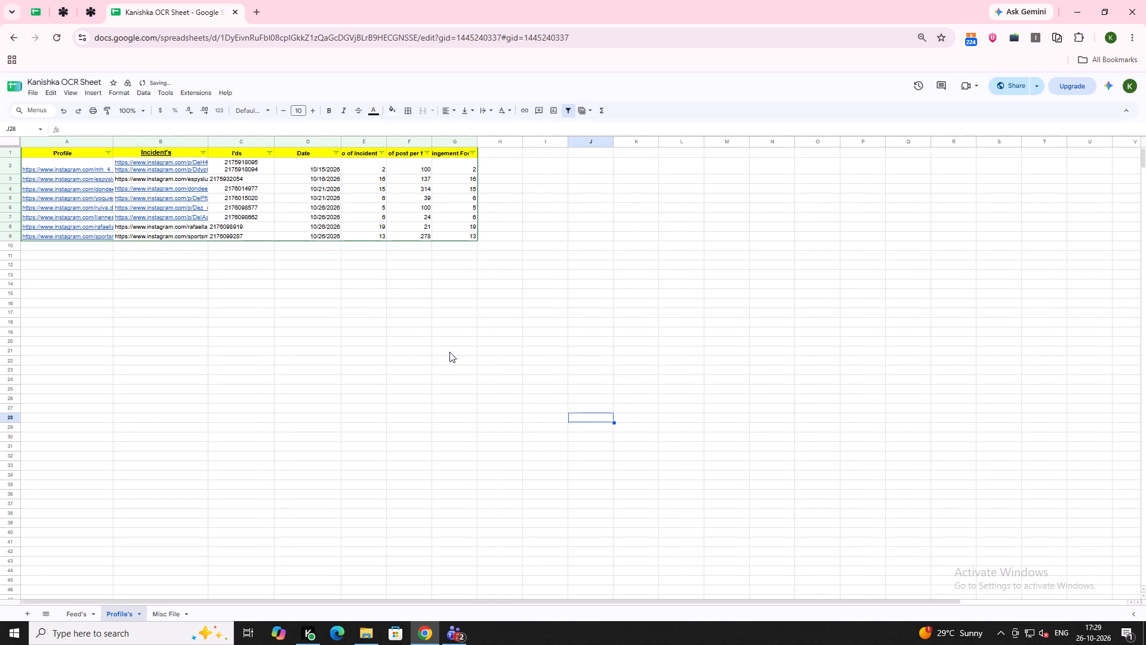
Close the OCR Sheet and open a new blank browser tab.
{"action": "key", "text": "ctrl+w"}
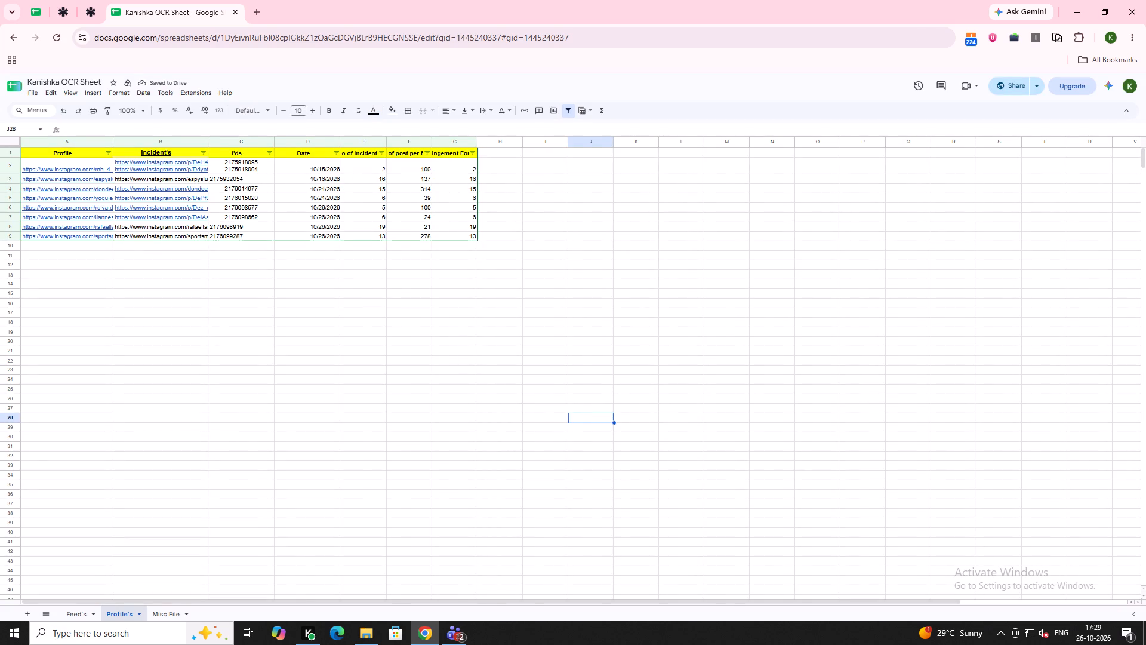
{"action": "key", "text": "ctrl+t"}
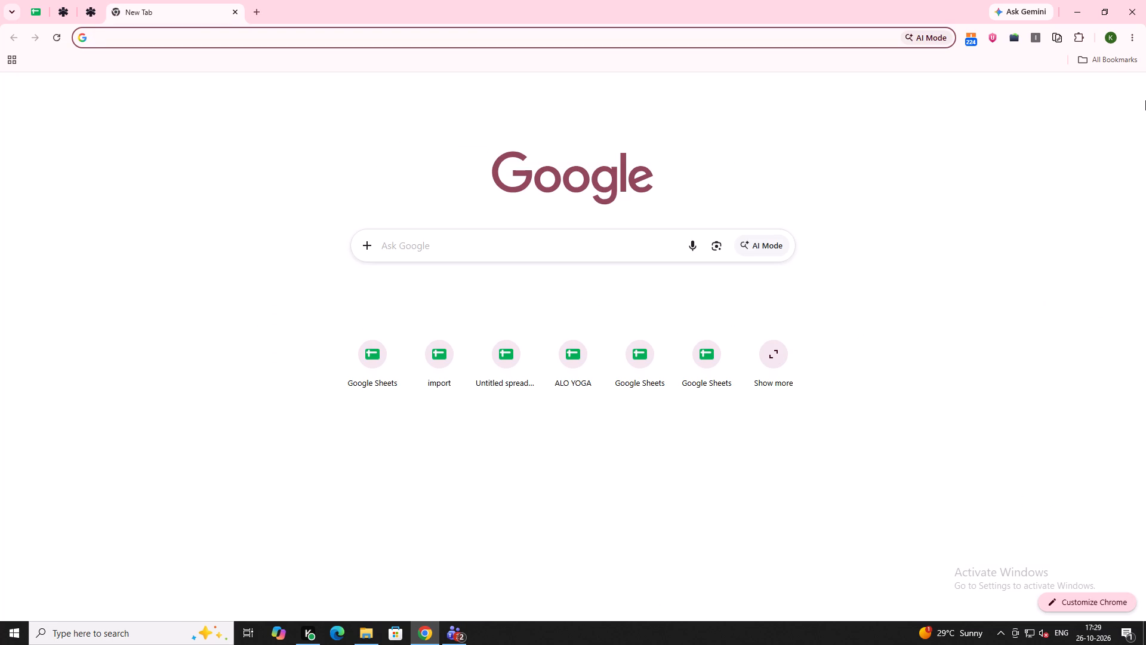
Open the bookmarked Alo Yoga Report spreadsheet.
{"action": "left_click", "coordinate": [1101, 62]}
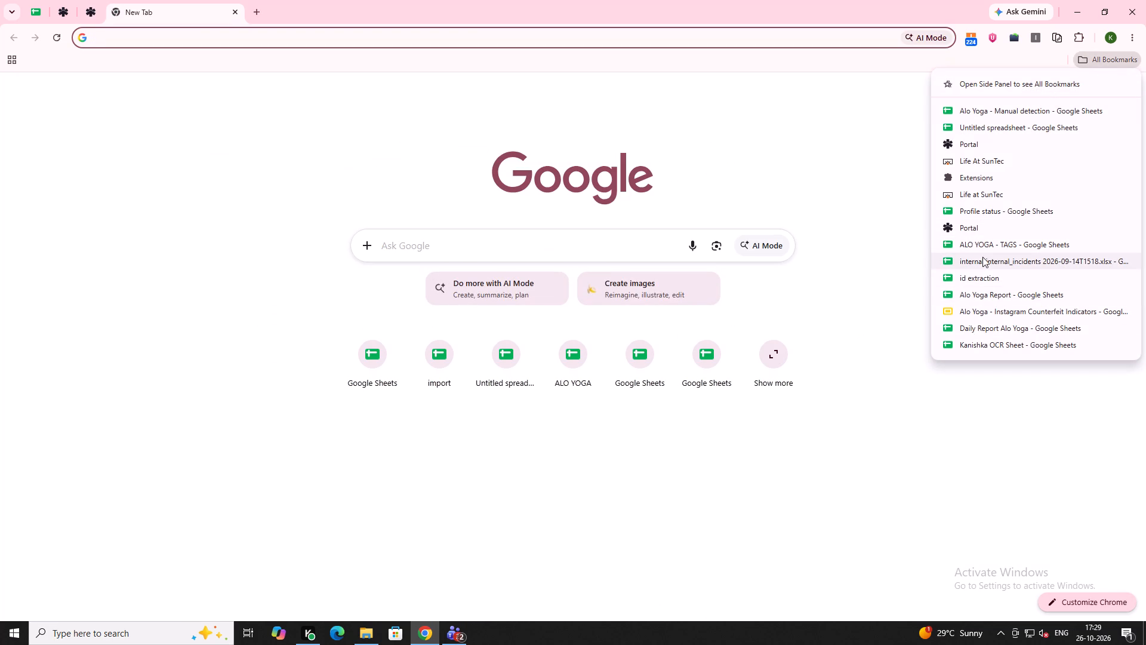
{"action": "left_click", "coordinate": [992, 293]}
Open the bookmarked Daily Report Alo Yoga spreadsheet in a new browser tab and go to its Kanishka sheet.
{"action": "key", "text": "ctrl+t"}
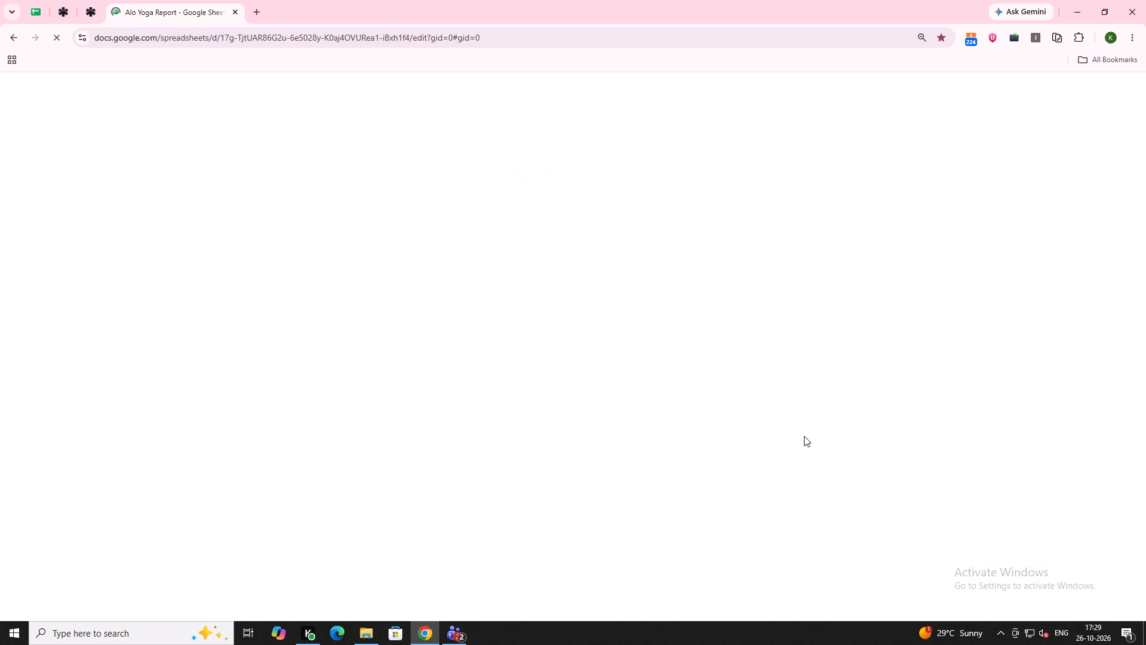
{"action": "left_click", "coordinate": [1095, 73]}
{"action": "left_click", "coordinate": [1088, 62]}
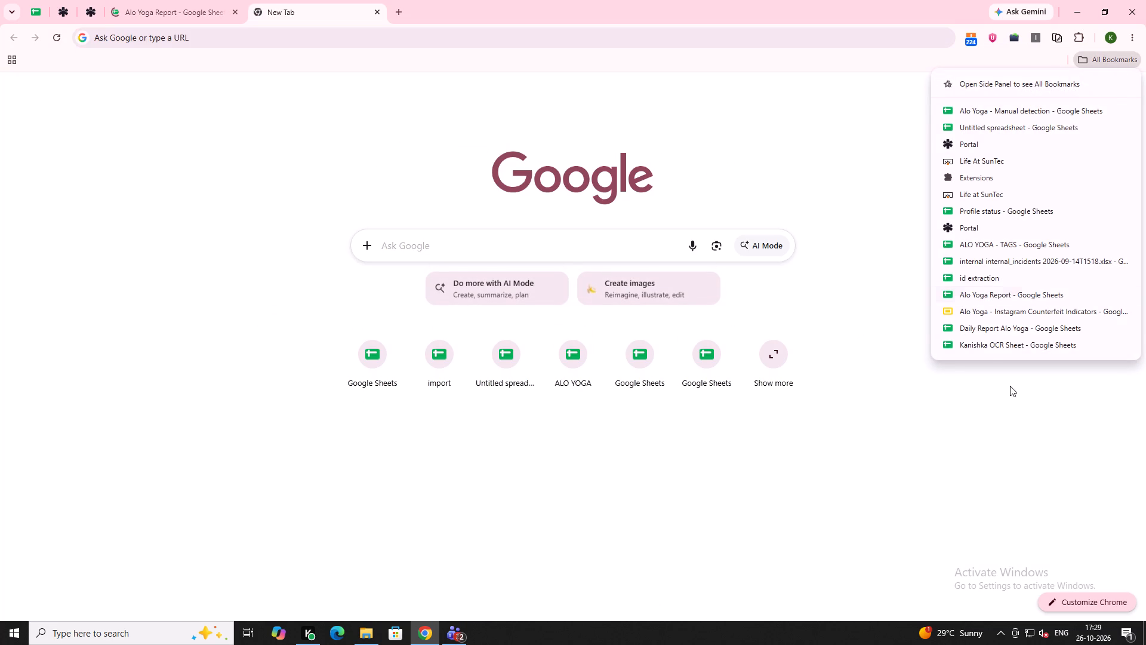
{"action": "left_click", "coordinate": [969, 333]}
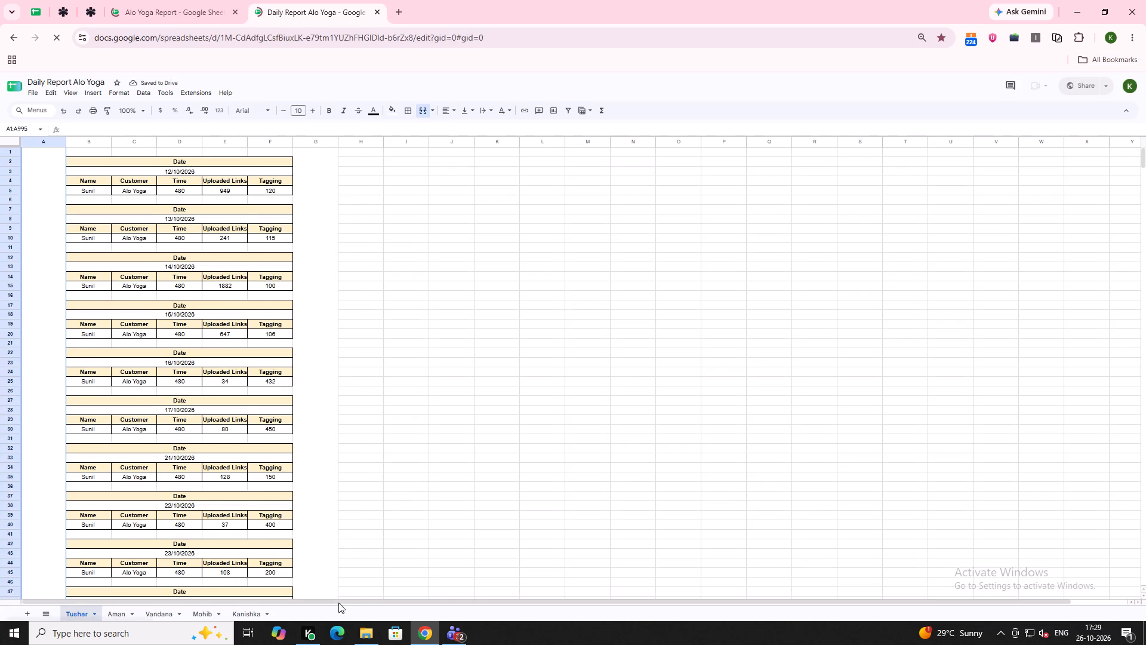
{"action": "left_click", "coordinate": [254, 603]}
{"action": "left_click", "coordinate": [259, 608]}
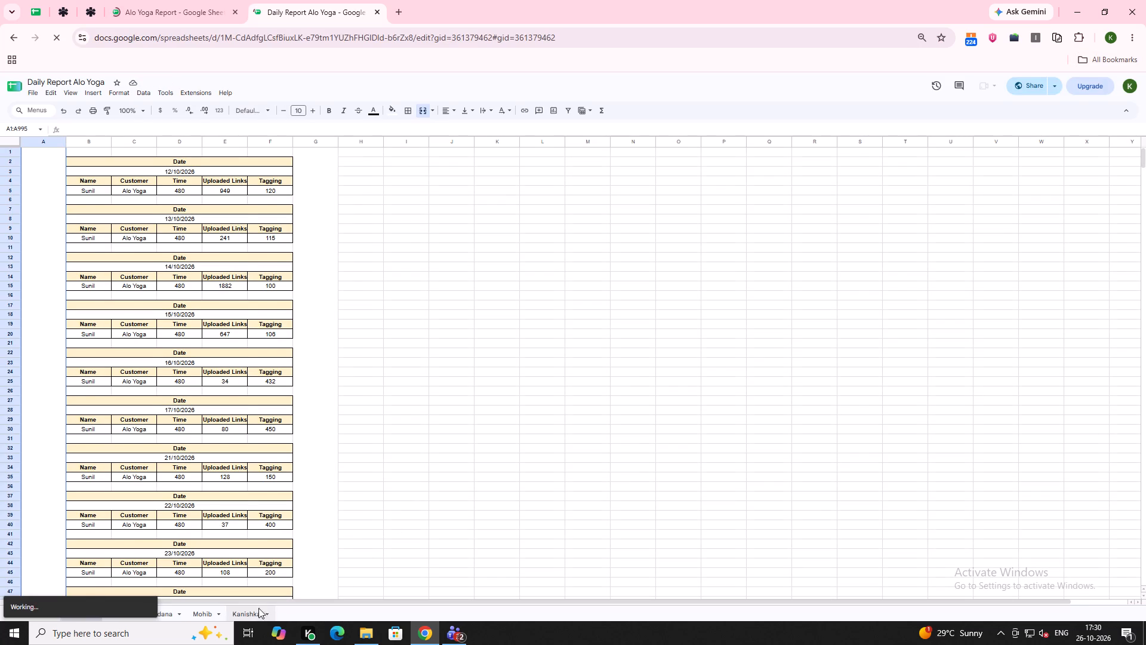
In the 26/10/2026 block of the Kanishka sheet, enter 480 for Time and 224 for Tagging.
{"action": "scroll", "coordinate": [288, 414], "scroll_direction": "down", "scroll_amount": 10}
{"action": "scroll", "coordinate": [288, 412], "scroll_direction": "up", "scroll_amount": 3}
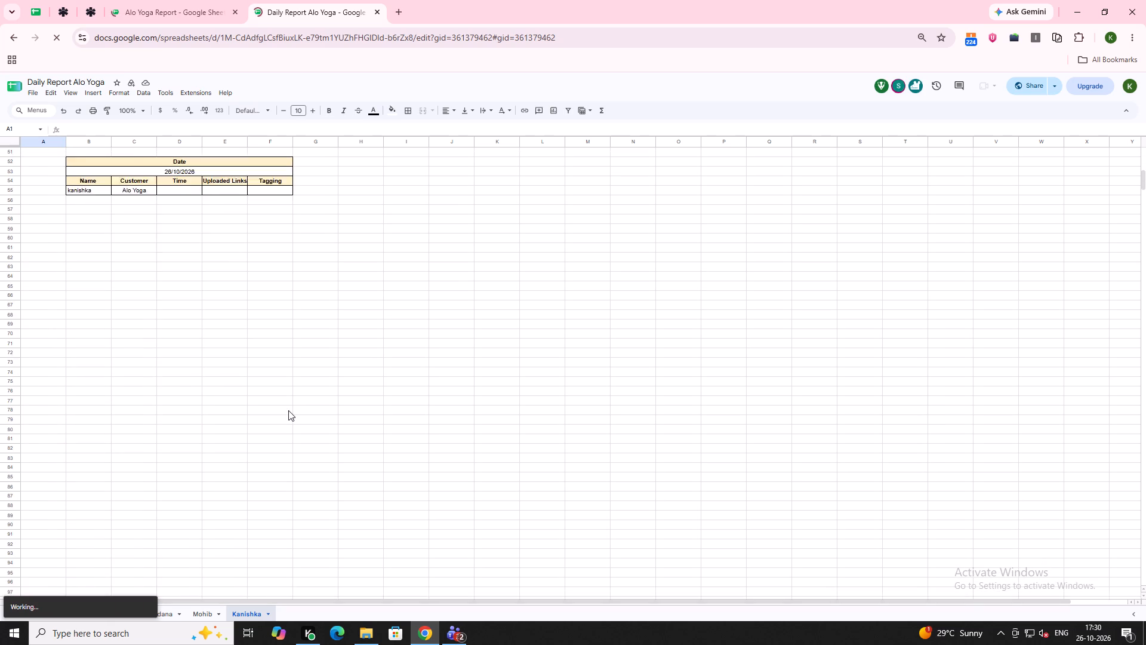
{"action": "scroll", "coordinate": [288, 410], "scroll_direction": "up", "scroll_amount": 2}
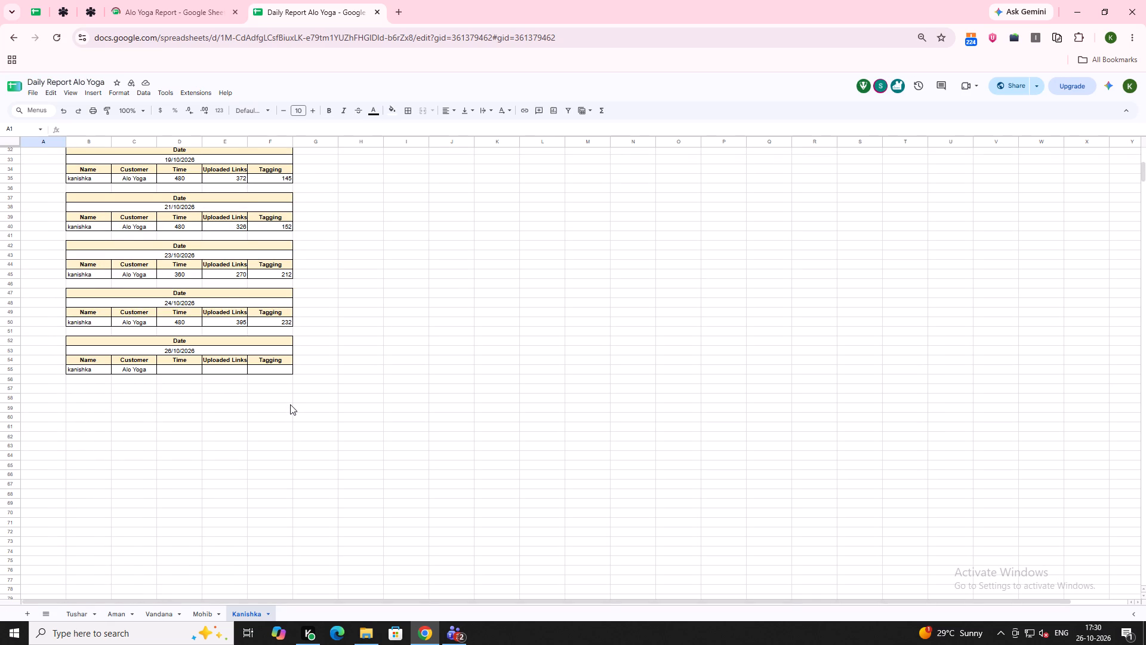
{"action": "left_click", "coordinate": [178, 365]}
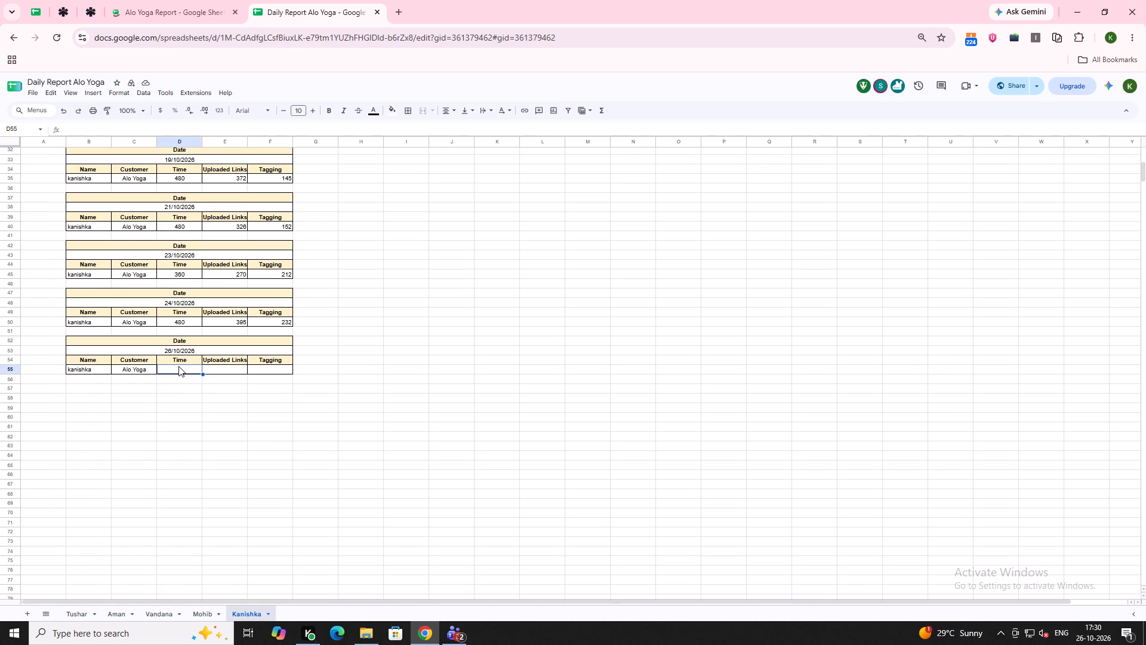
{"action": "type", "text": "480"}
{"action": "key", "text": "Right"}
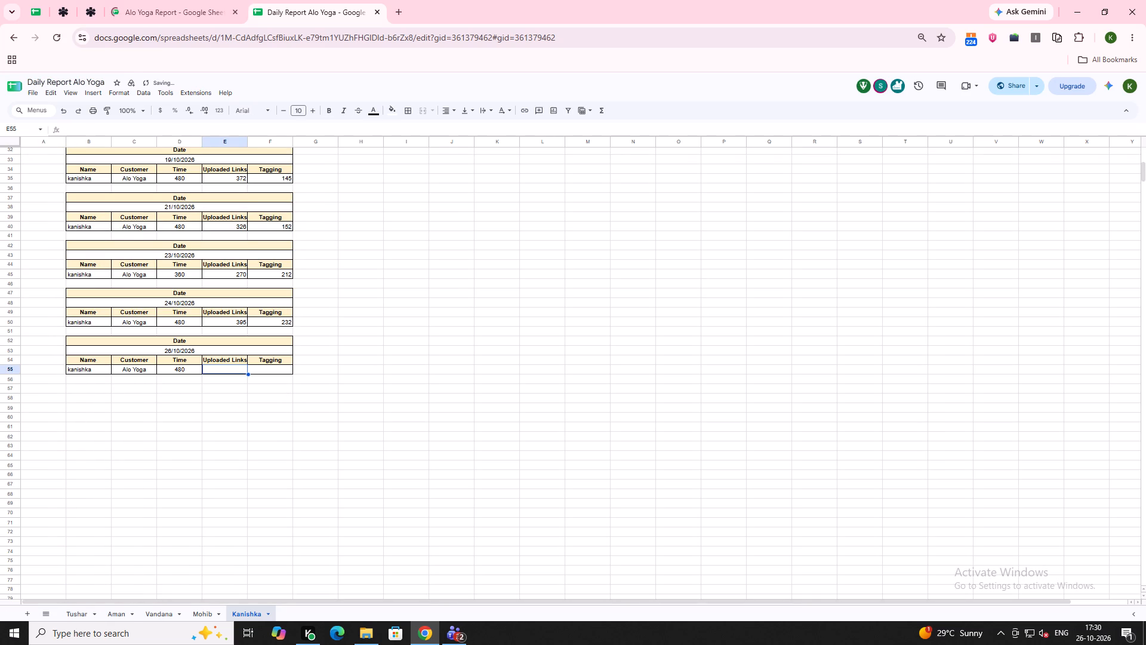
{"action": "key", "text": "Right"}
{"action": "type", "text": "224"}
{"action": "key", "text": "Left"}
Check the 26/10 uploaded incident total in the Manual detection sheet for the daily report's empty Uploaded Links cell.
{"action": "left_click", "coordinate": [36, 5]}
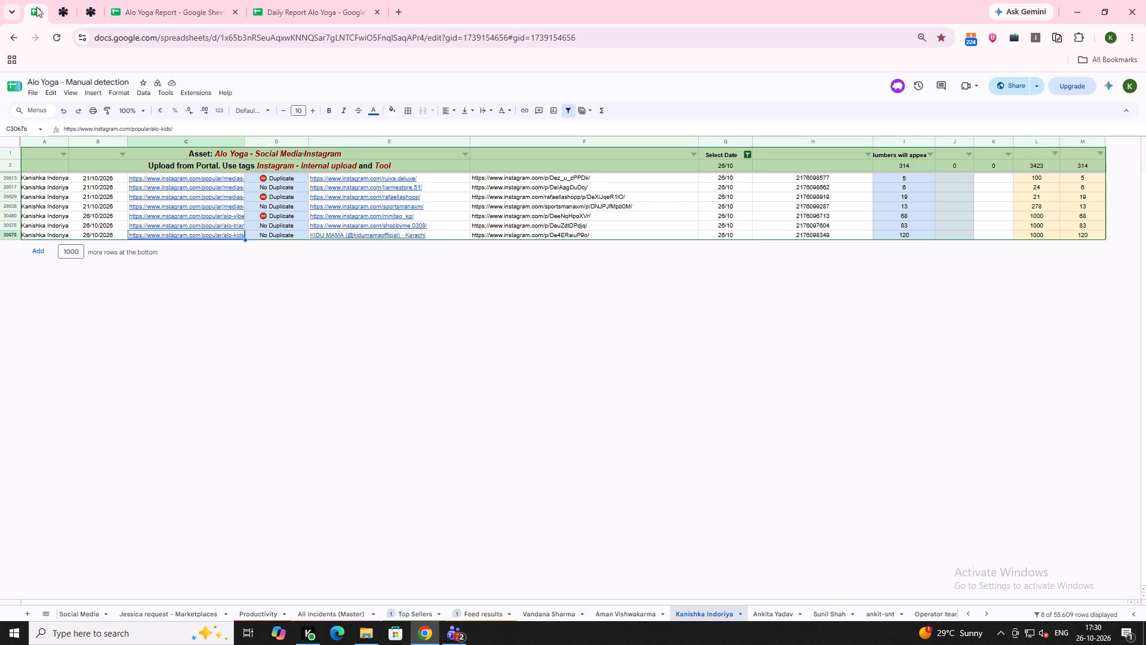
{"action": "left_click", "coordinate": [788, 349]}
{"action": "left_click", "coordinate": [350, 0]}
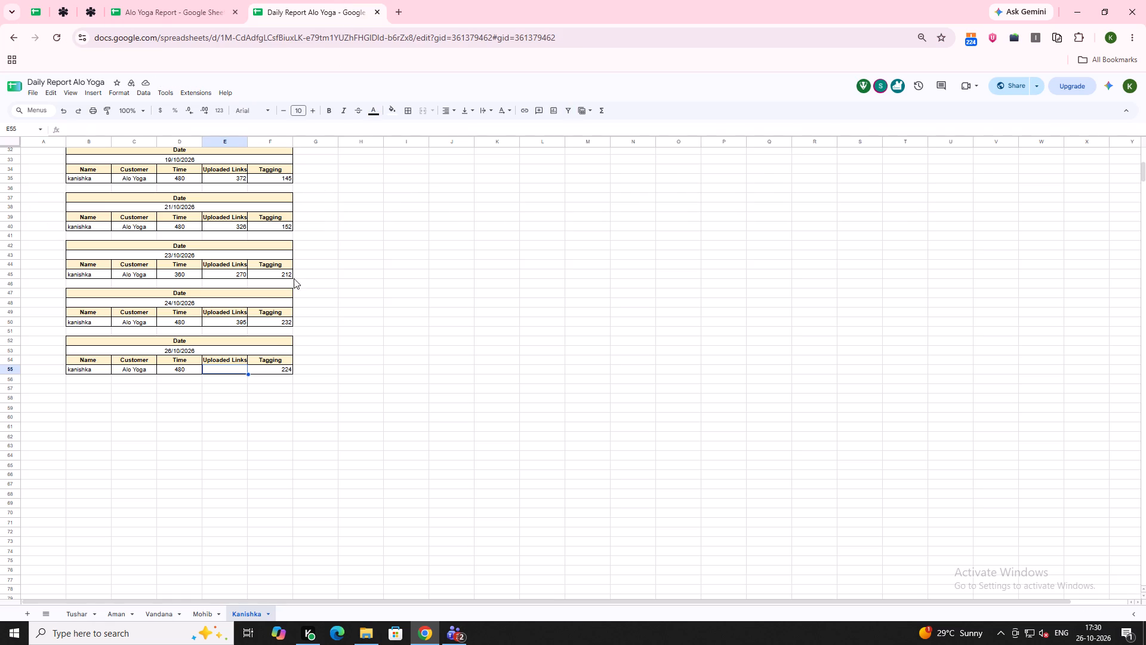
Enter 314 for Uploaded Links in the 26/10/2026 block of the Kanishka sheet.
{"action": "left_click", "coordinate": [238, 371]}
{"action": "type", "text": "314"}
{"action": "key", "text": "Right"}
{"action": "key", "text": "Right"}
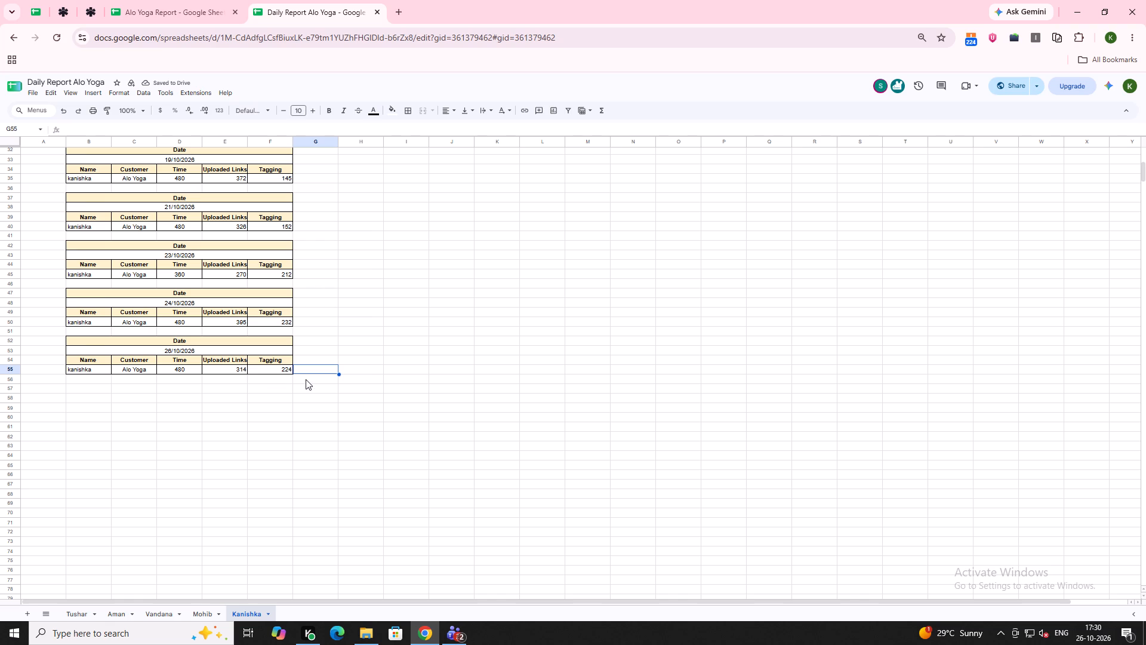
{"action": "left_click", "coordinate": [565, 320]}
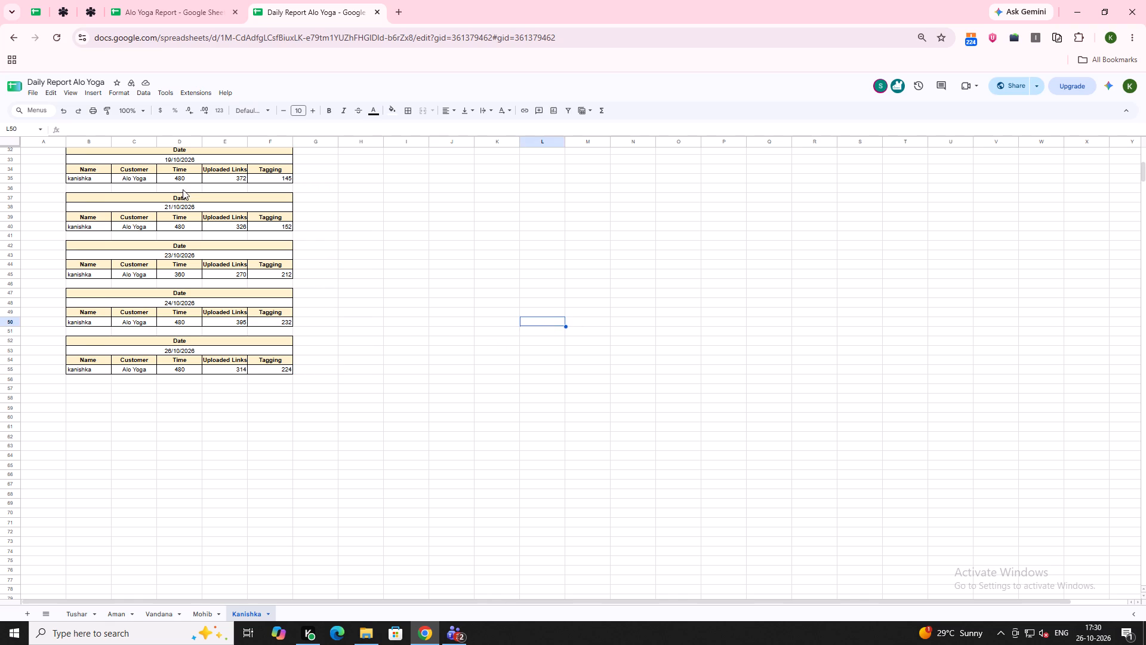
In the Alo Yoga Report's IG sheet, find the 10/26/2026 block and select Kanishka's empty Profiles reviewed cell.
{"action": "left_click", "coordinate": [153, 0]}
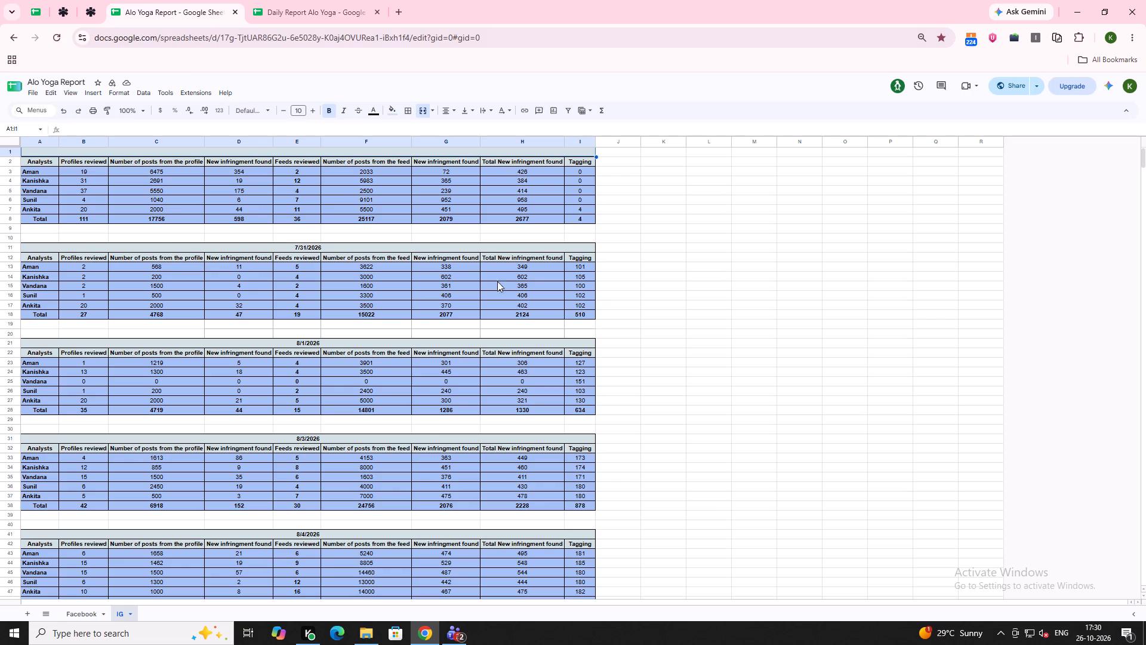
{"action": "scroll", "coordinate": [640, 323], "scroll_direction": "down", "scroll_amount": 20}
{"action": "scroll", "coordinate": [640, 323], "scroll_direction": "down", "scroll_amount": 20}
{"action": "scroll", "coordinate": [640, 323], "scroll_direction": "down", "scroll_amount": 19}
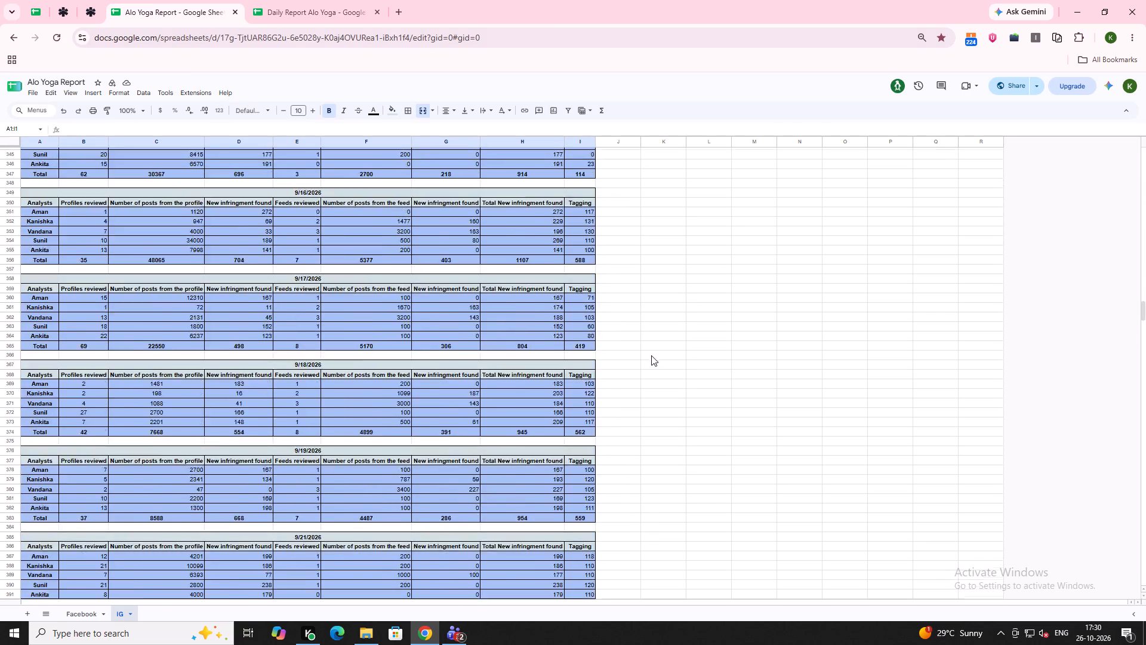
{"action": "scroll", "coordinate": [651, 355], "scroll_direction": "down", "scroll_amount": 20}
{"action": "scroll", "coordinate": [651, 355], "scroll_direction": "down", "scroll_amount": 15}
{"action": "scroll", "coordinate": [679, 394], "scroll_direction": "up", "scroll_amount": 1}
{"action": "scroll", "coordinate": [680, 396], "scroll_direction": "down", "scroll_amount": 6}
{"action": "scroll", "coordinate": [688, 406], "scroll_direction": "up", "scroll_amount": 1}
{"action": "scroll", "coordinate": [688, 406], "scroll_direction": "down", "scroll_amount": 5}
{"action": "scroll", "coordinate": [688, 407], "scroll_direction": "up", "scroll_amount": 5}
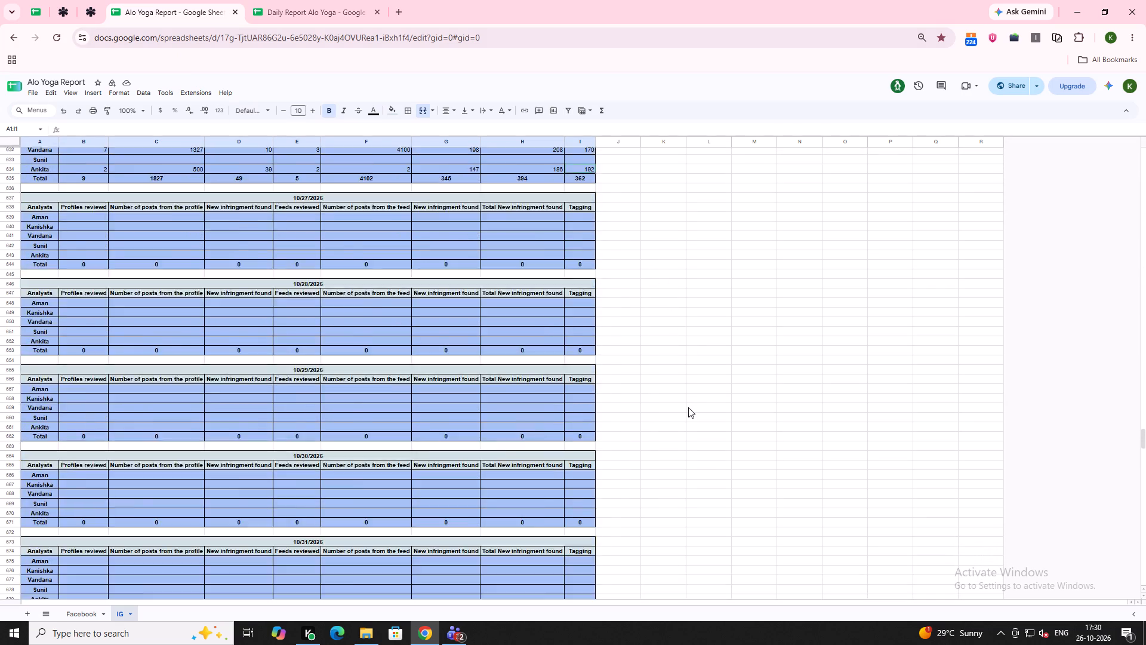
{"action": "scroll", "coordinate": [688, 407], "scroll_direction": "up", "scroll_amount": 1}
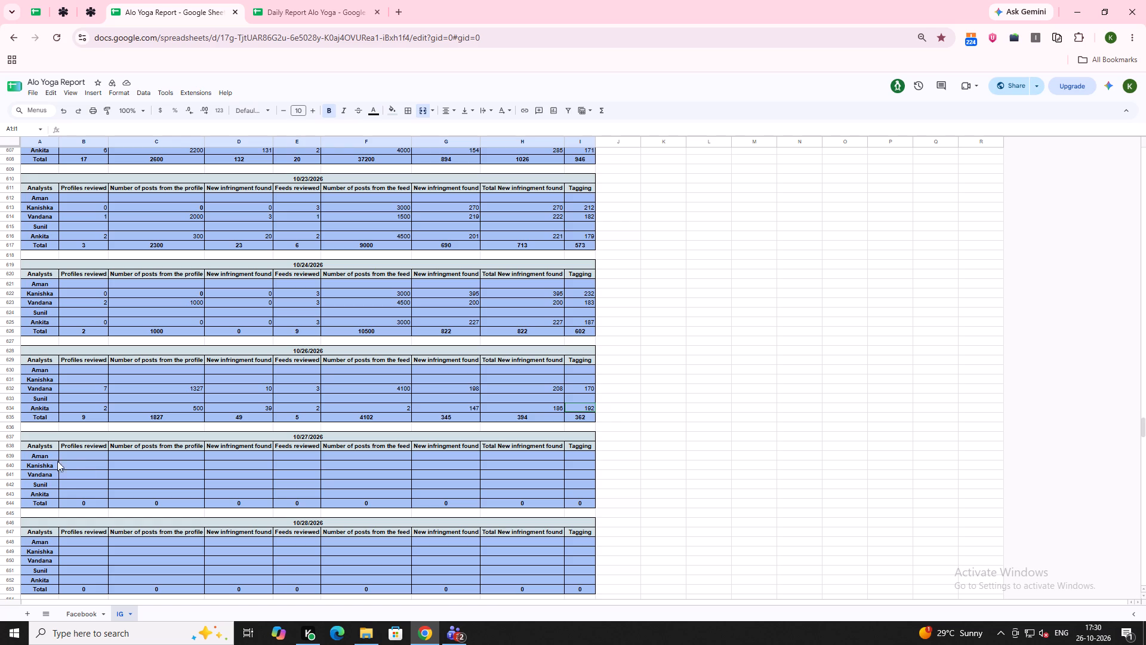
{"action": "left_click", "coordinate": [73, 379]}
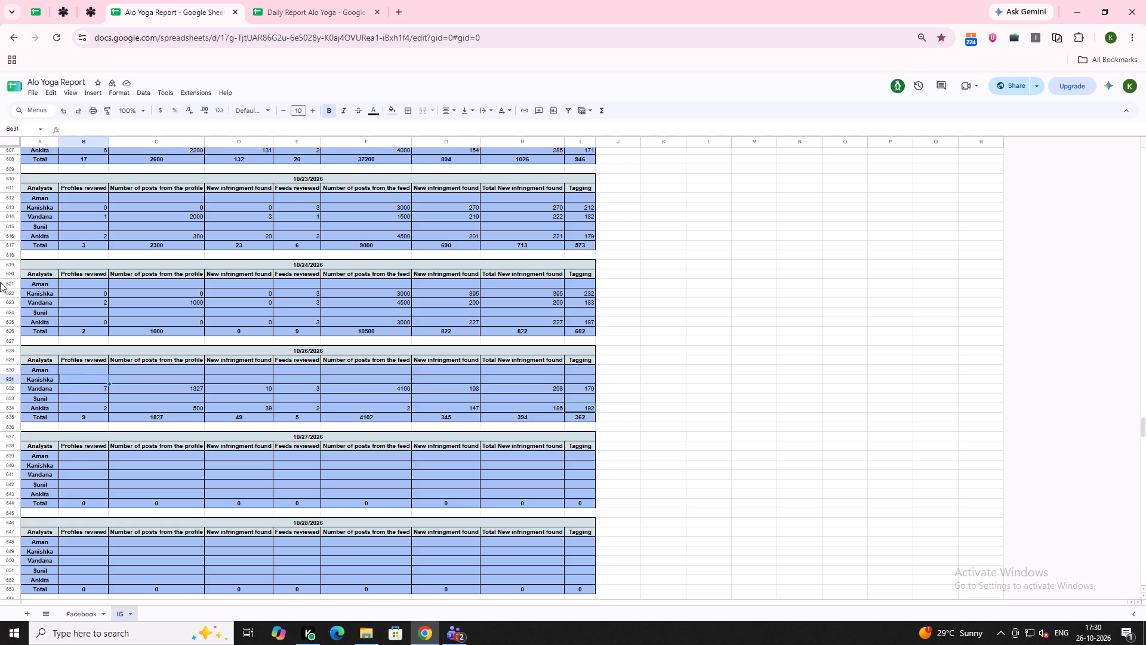
In the Manual detection spreadsheet, check the sum and count of the column I incident numbers for the four rows dated 21/10/2026.
{"action": "left_click", "coordinate": [30, 1]}
{"action": "left_click", "coordinate": [318, 291]}
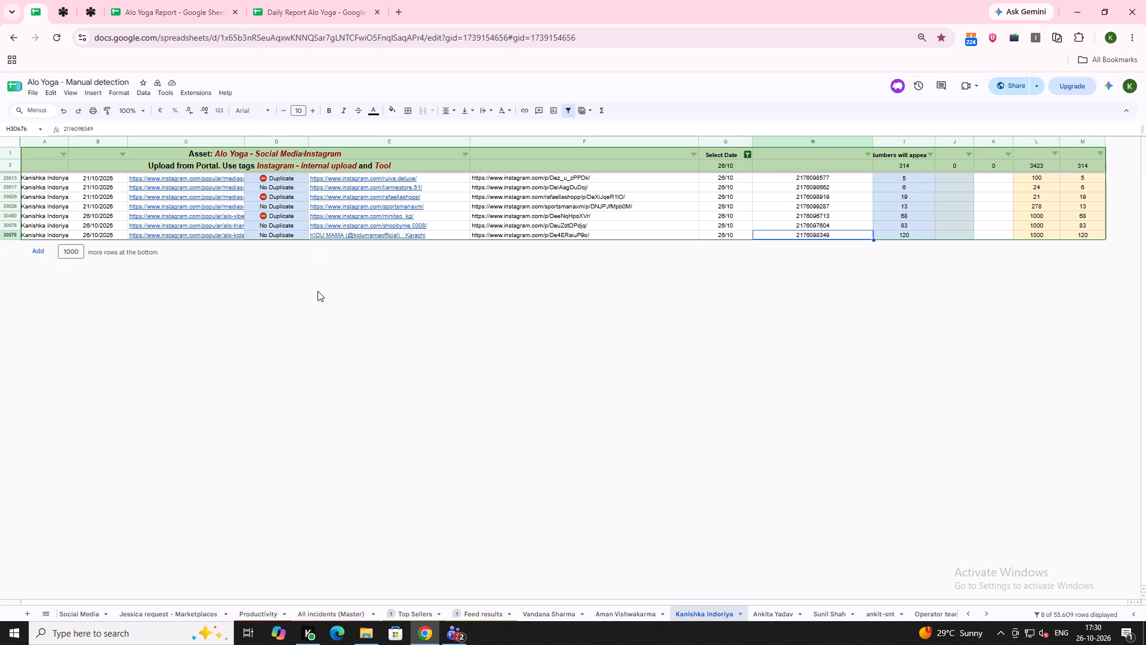
{"action": "left_click_drag", "start_coordinate": [890, 176], "coordinate": [891, 182]}
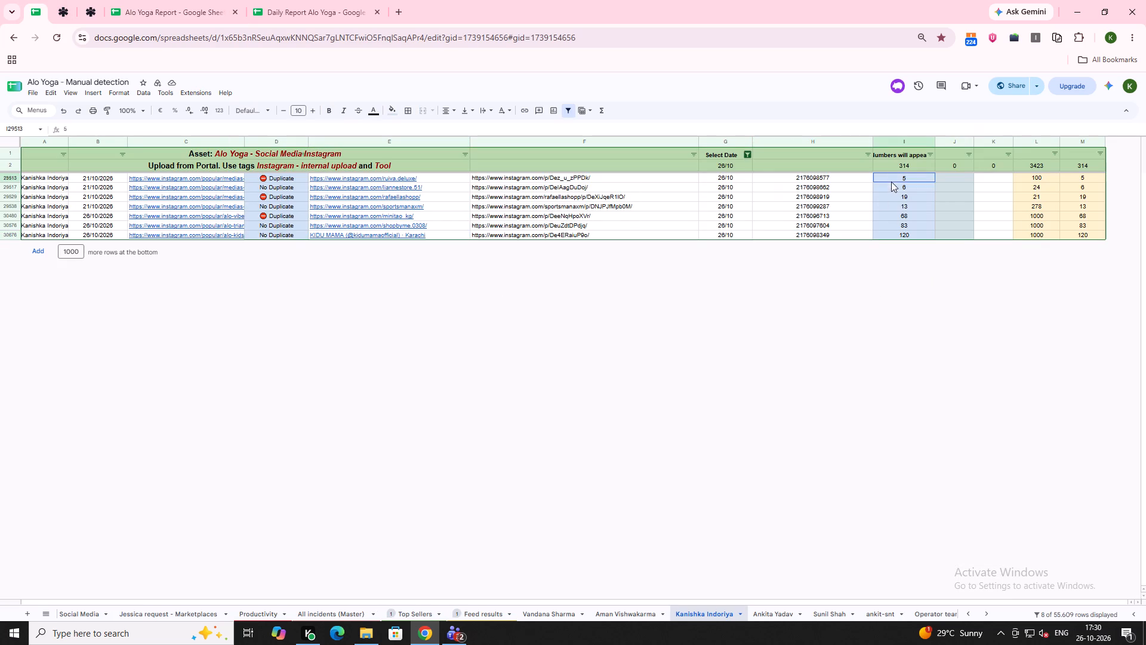
{"action": "left_click_drag", "start_coordinate": [891, 182], "coordinate": [897, 204]}
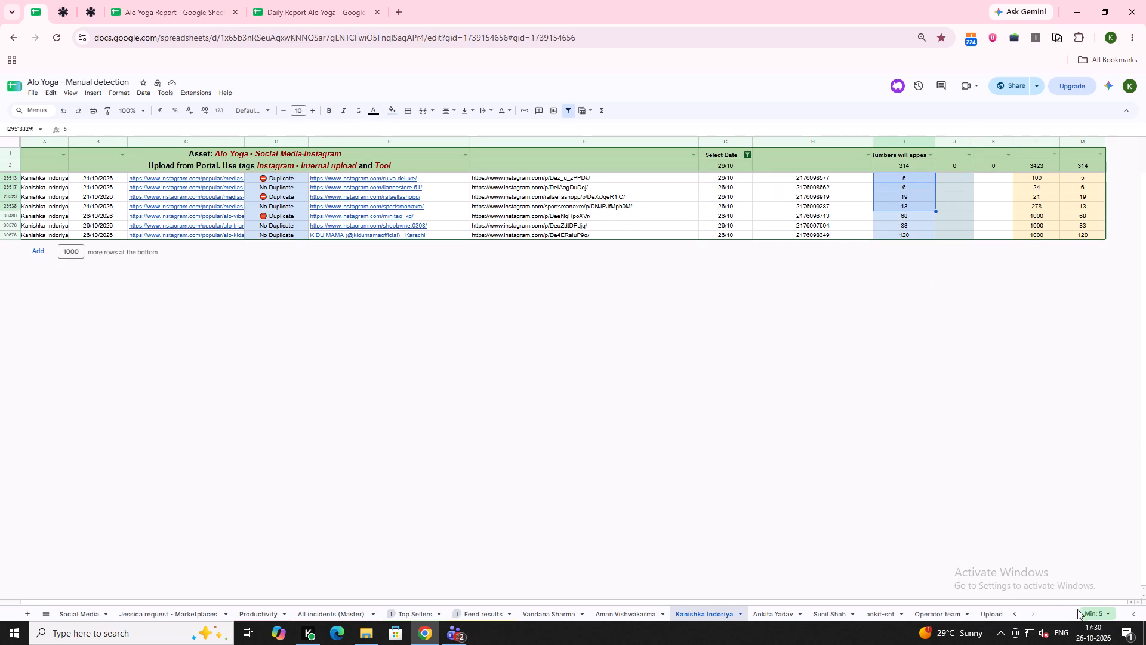
{"action": "left_click", "coordinate": [1084, 612]}
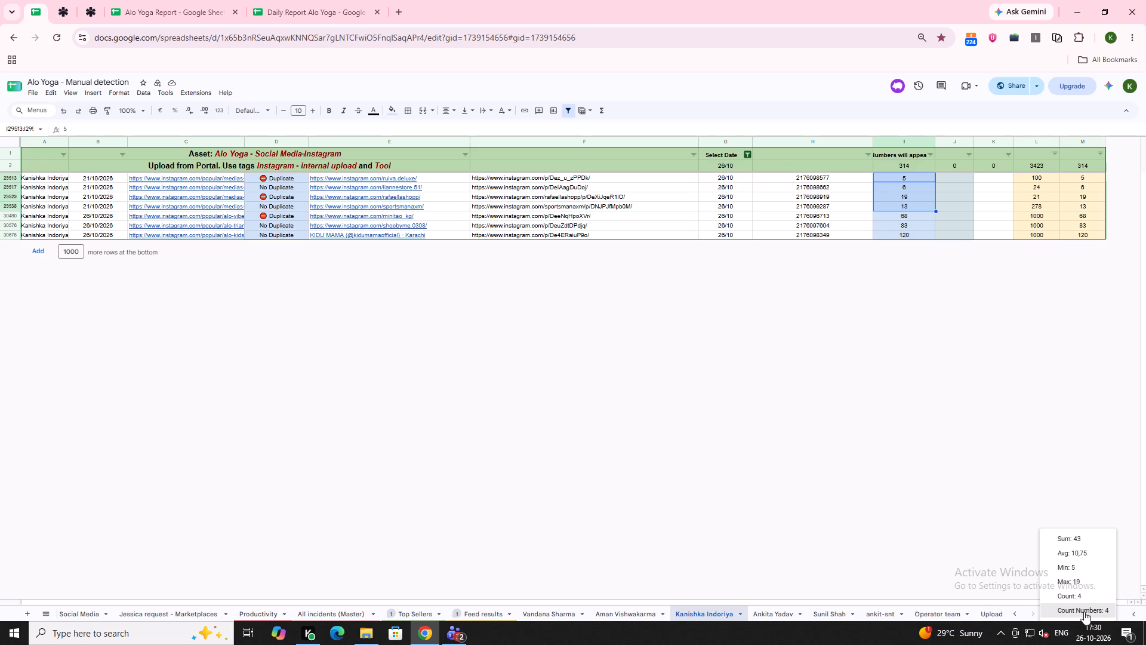
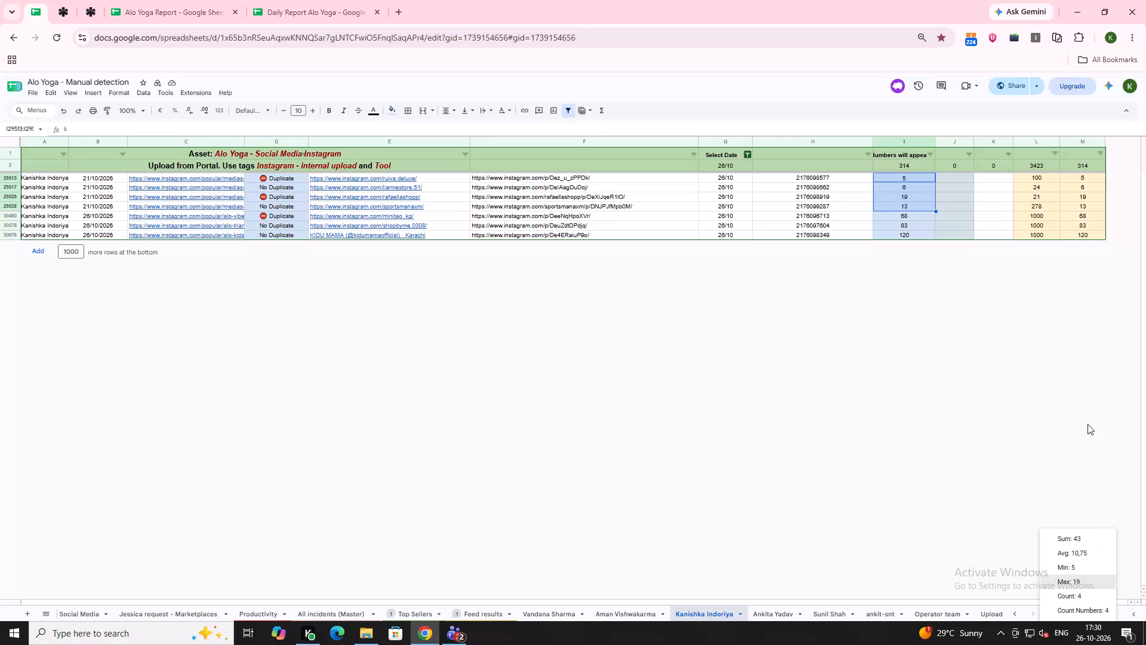
Sum the first four rows' post counts, then enter Kanishka's 10/26/2026 profile figures in the Alo Yoga Report: 4 profiles, 423 posts, 43 new infringements.
{"action": "left_click_drag", "start_coordinate": [1021, 179], "coordinate": [1029, 207]}
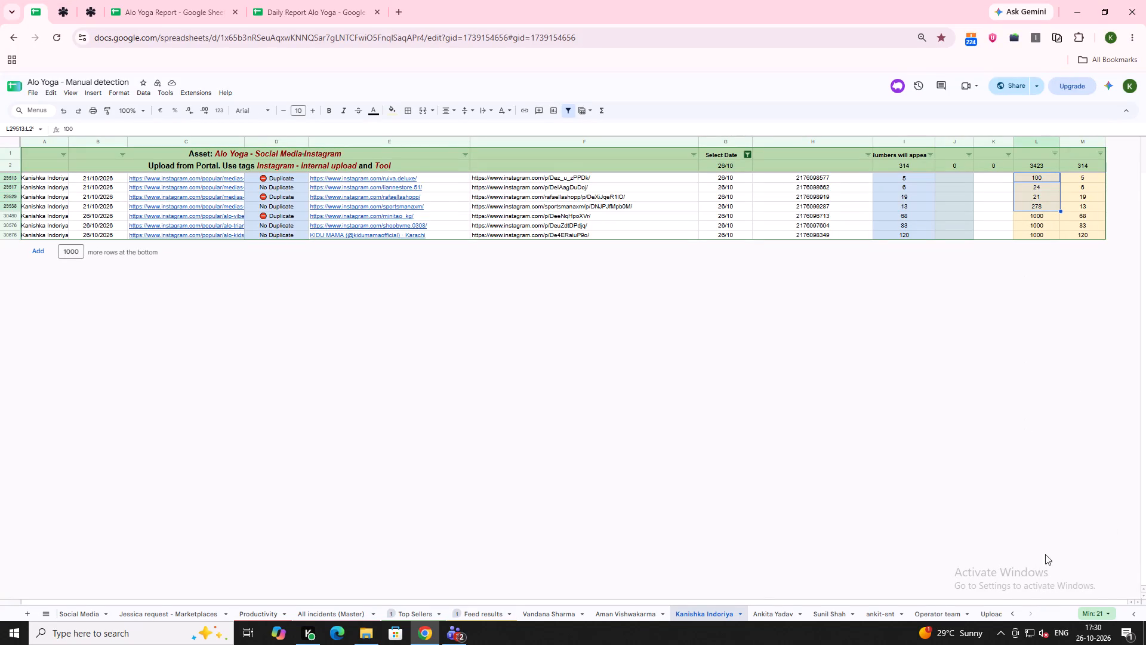
{"action": "left_click", "coordinate": [1090, 609]}
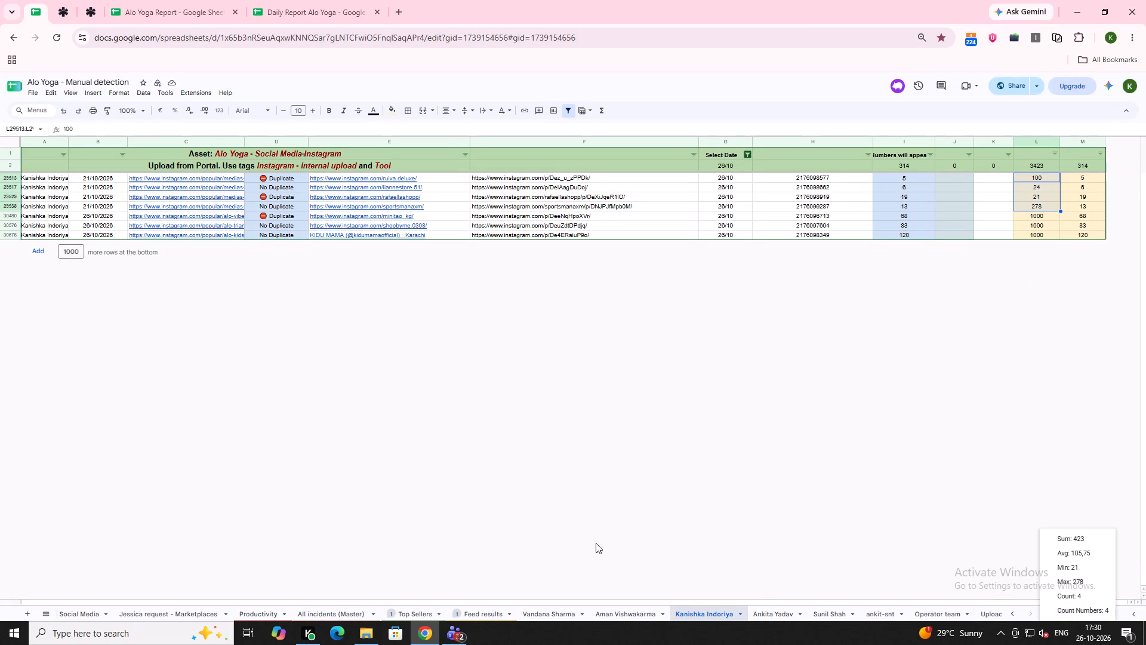
{"action": "left_click", "coordinate": [141, 0]}
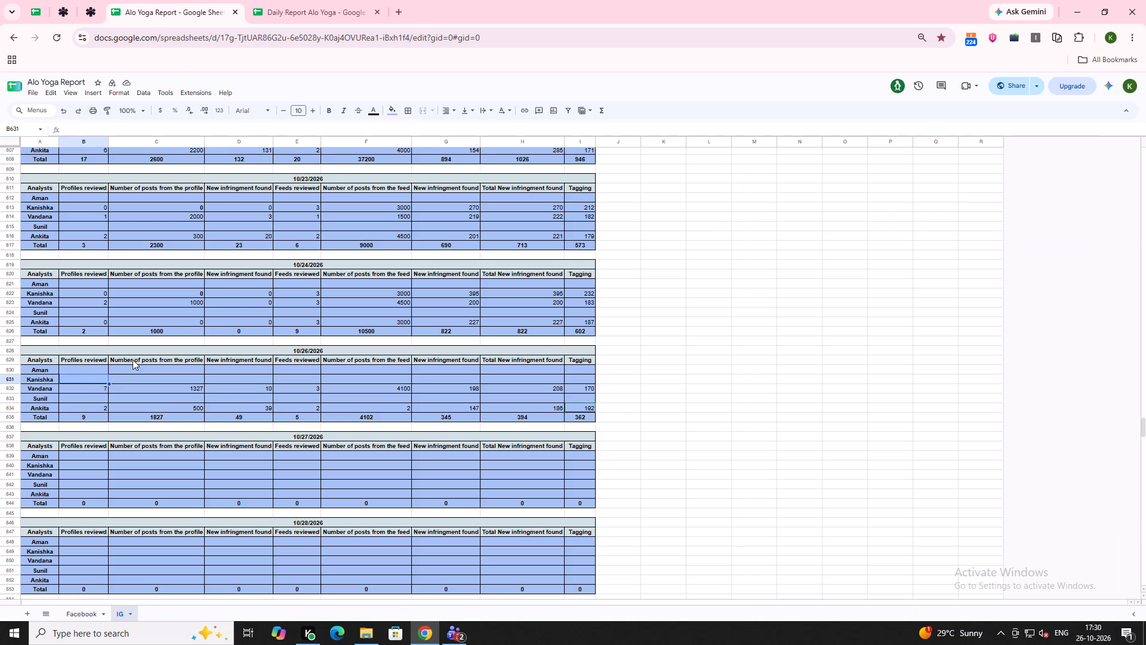
{"action": "left_click", "coordinate": [85, 380]}
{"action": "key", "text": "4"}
{"action": "key", "text": "Right"}
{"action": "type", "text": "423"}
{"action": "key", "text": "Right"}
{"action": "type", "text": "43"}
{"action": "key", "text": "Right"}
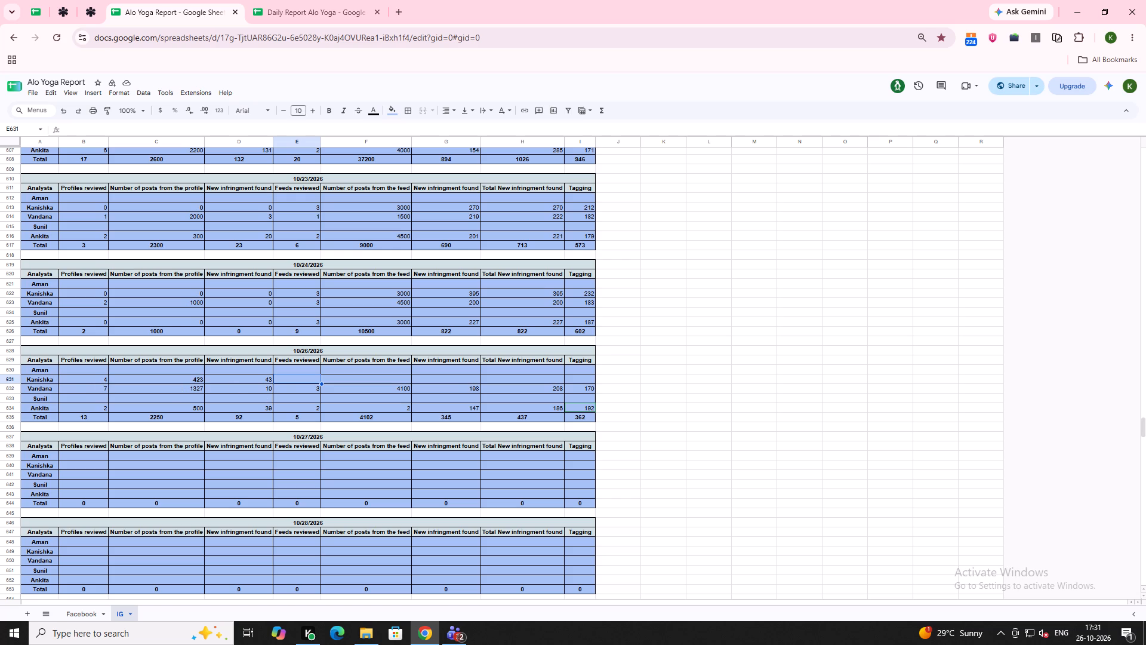
In the Manual detection sheet, check the incident sums for the first four rows and for the three rows with 1000 posts each.
{"action": "left_click", "coordinate": [22, 0]}
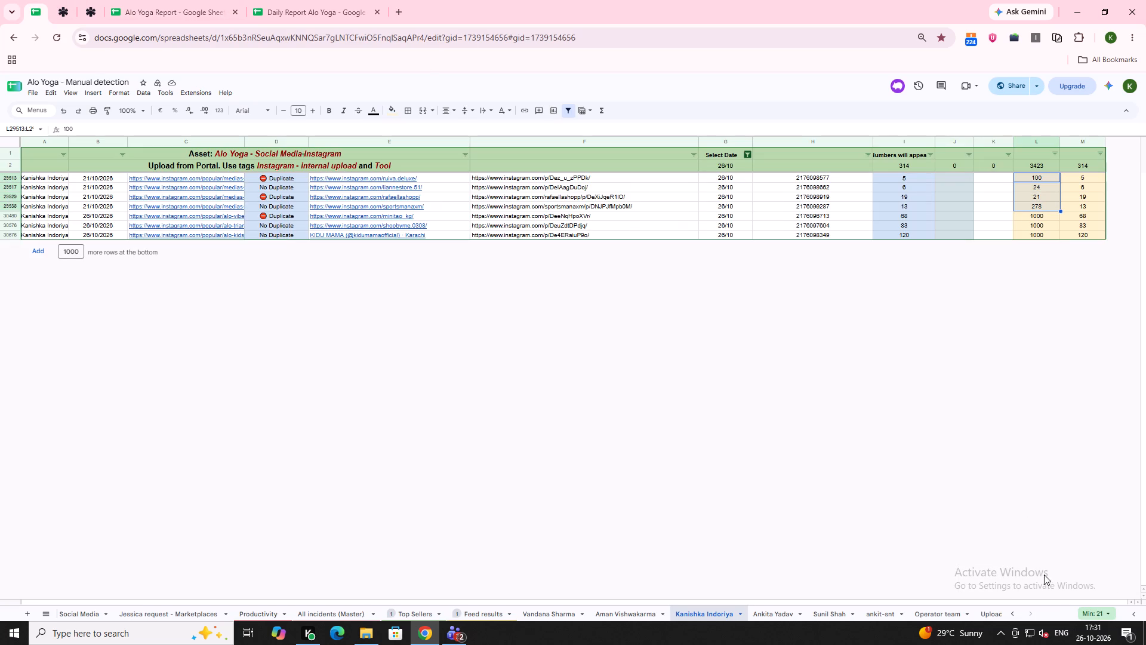
{"action": "left_click", "coordinate": [1088, 612]}
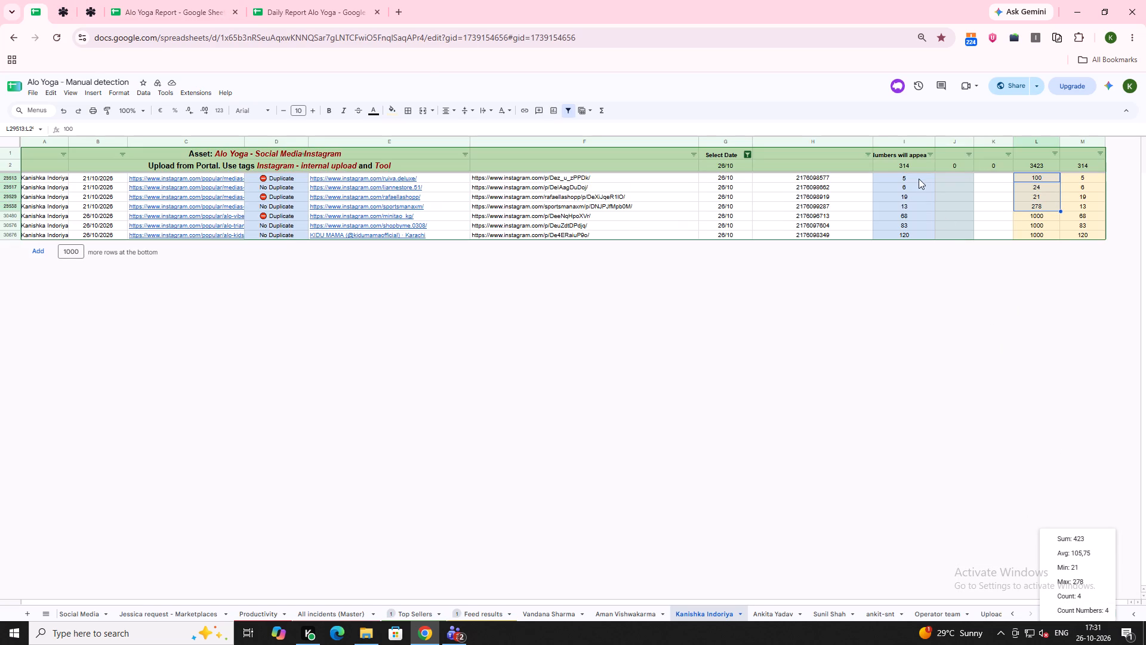
{"action": "left_click_drag", "start_coordinate": [917, 177], "coordinate": [921, 214]}
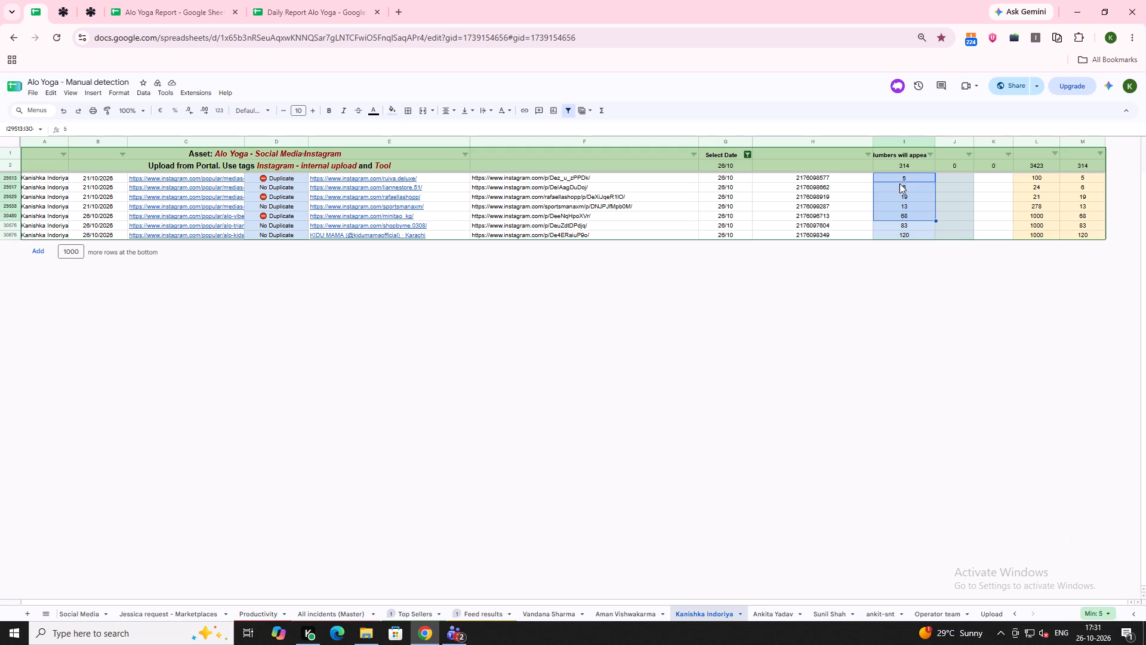
{"action": "left_click_drag", "start_coordinate": [888, 177], "coordinate": [901, 206]}
{"action": "left_click", "coordinate": [1094, 607]}
{"action": "left_click", "coordinate": [930, 425]}
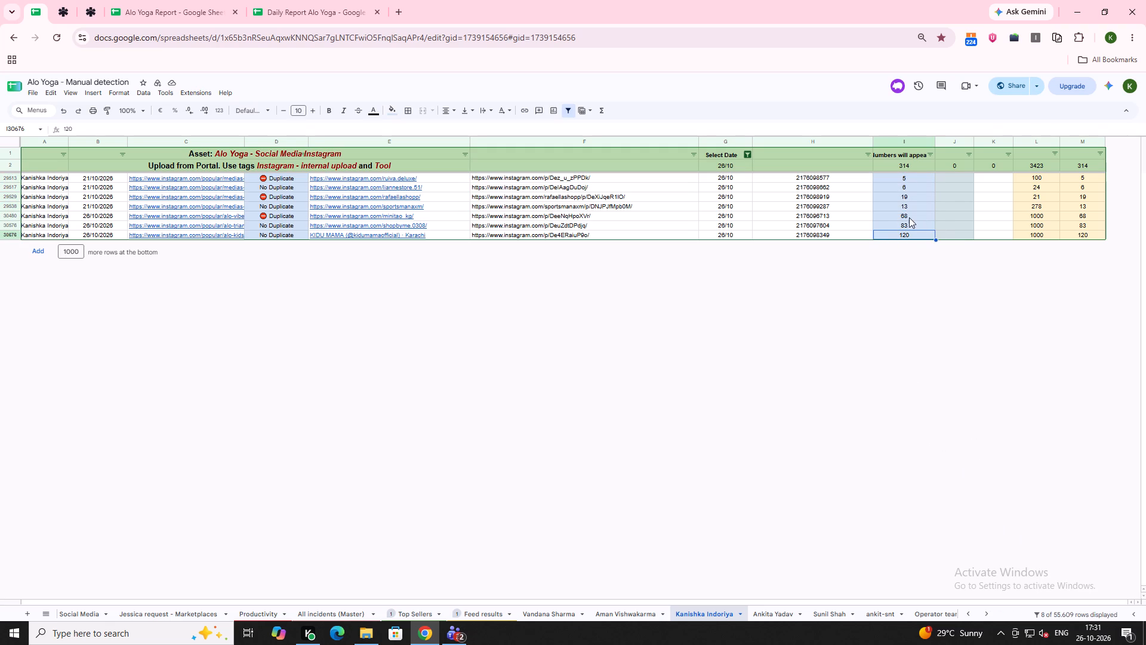
{"action": "left_click_drag", "start_coordinate": [909, 217], "coordinate": [917, 241]}
{"action": "left_click", "coordinate": [1095, 614]}
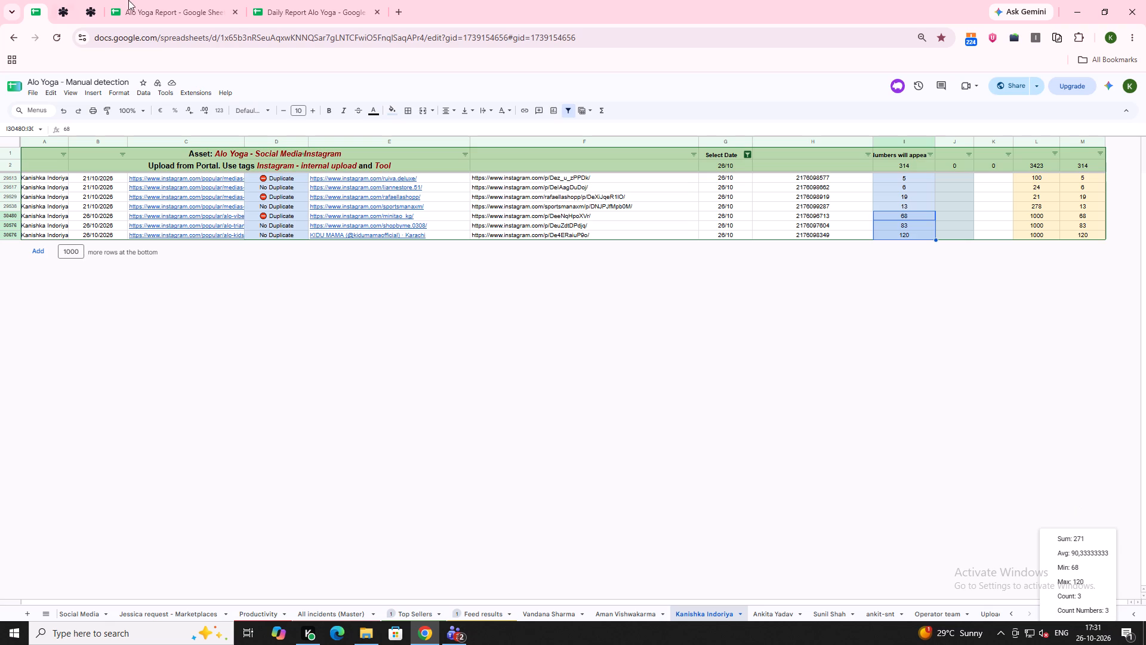
In Kanishka's 10/26/2026 row of the Alo Yoga Report, enter 3 for Feeds reviewed and 300 for Number of posts from the feed.
{"action": "left_click_drag", "start_coordinate": [173, 0], "coordinate": [183, 0]}
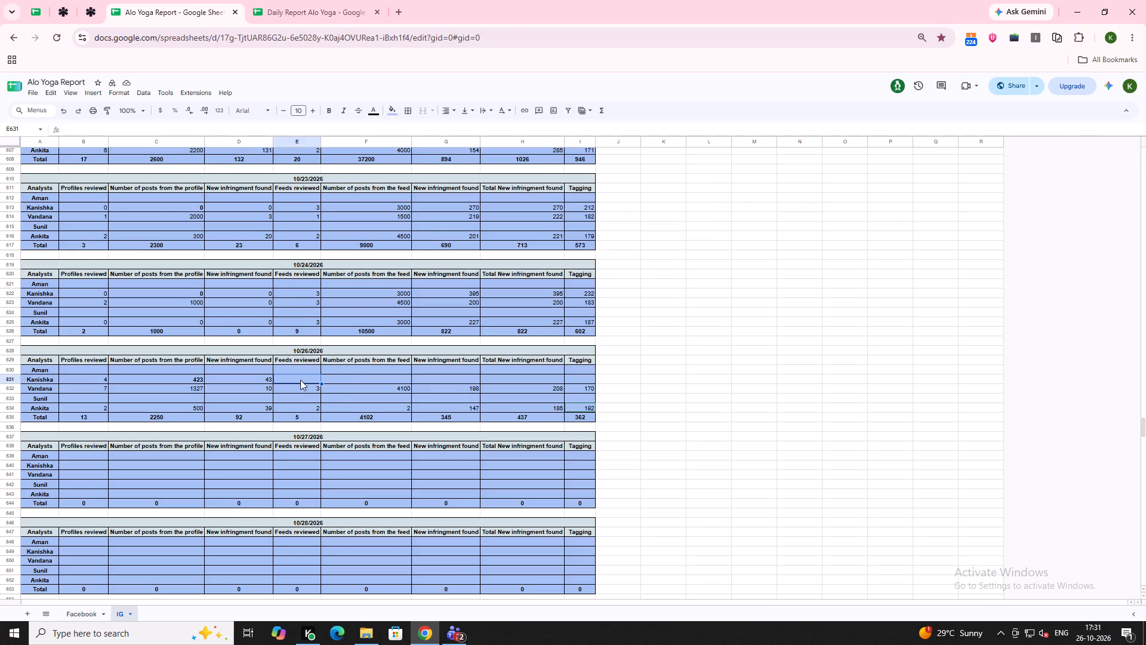
{"action": "left_click", "coordinate": [298, 377]}
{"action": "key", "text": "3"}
{"action": "key", "text": "Right"}
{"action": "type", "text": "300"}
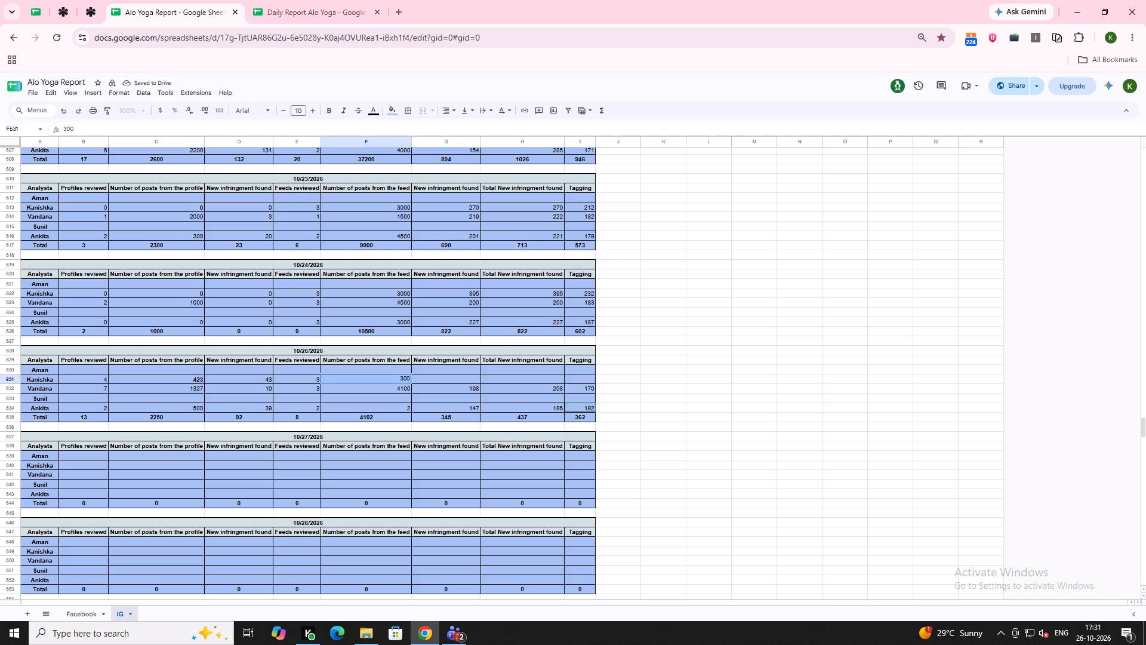
Complete Kanishka's 10/26/2026 row in the IG sheet with 3000 feed posts, 271 new feed infringements, 314 total new infringements and 224 tagging.
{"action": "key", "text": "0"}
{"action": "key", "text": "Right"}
{"action": "type", "text": "271"}
{"action": "key", "text": "Right"}
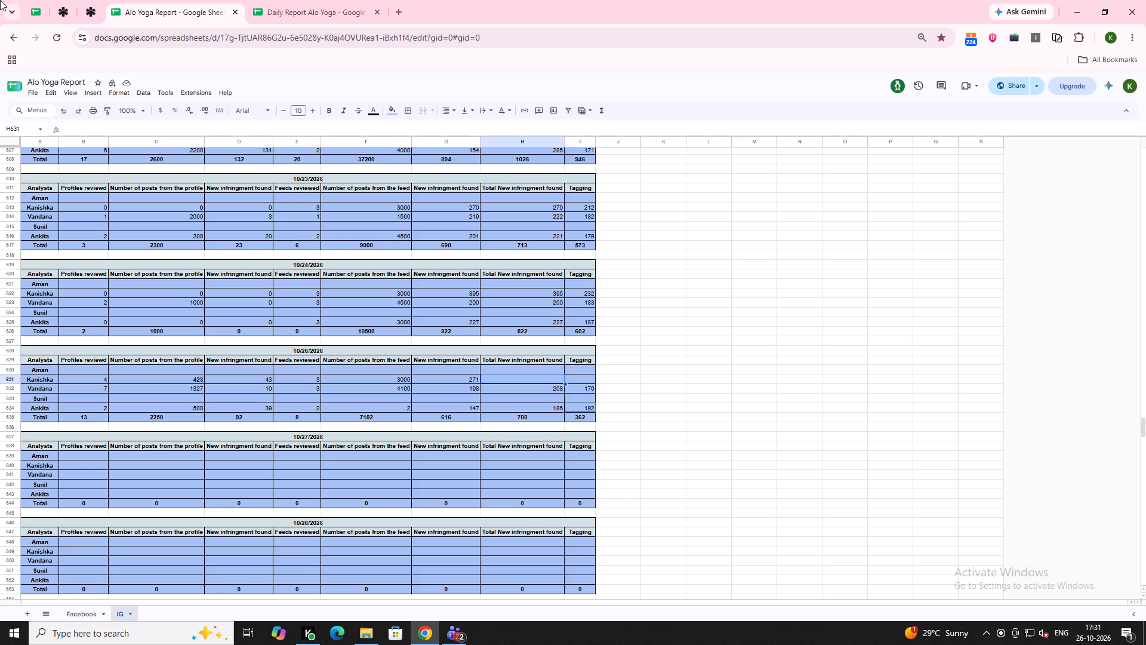
{"action": "left_click", "coordinate": [26, 2]}
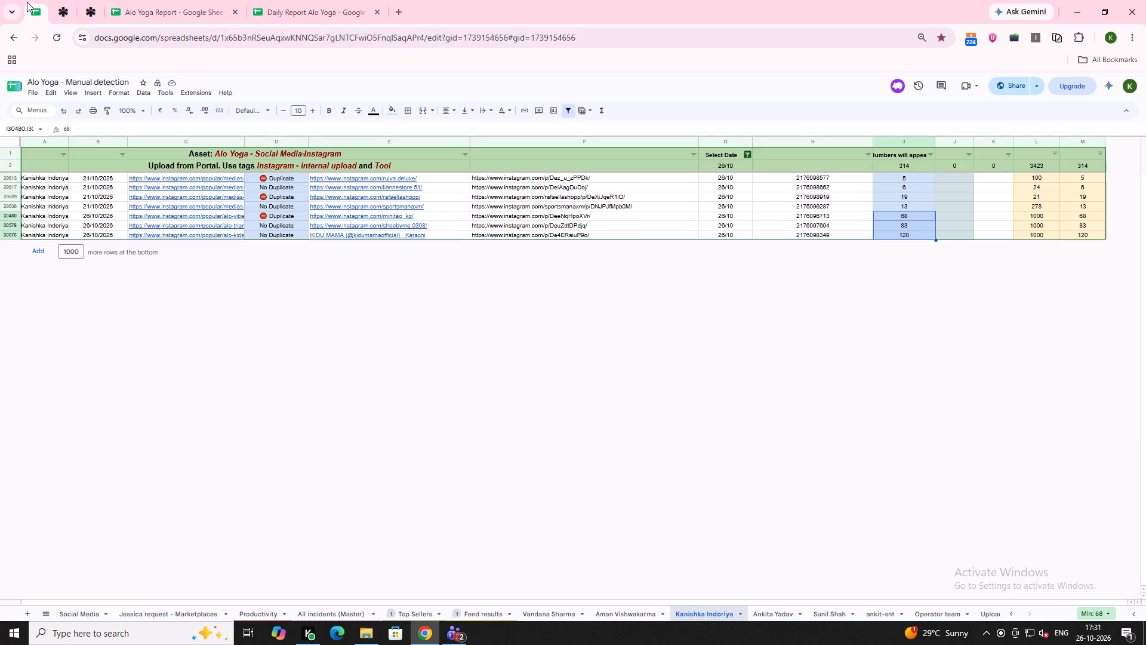
{"action": "left_click", "coordinate": [150, 0]}
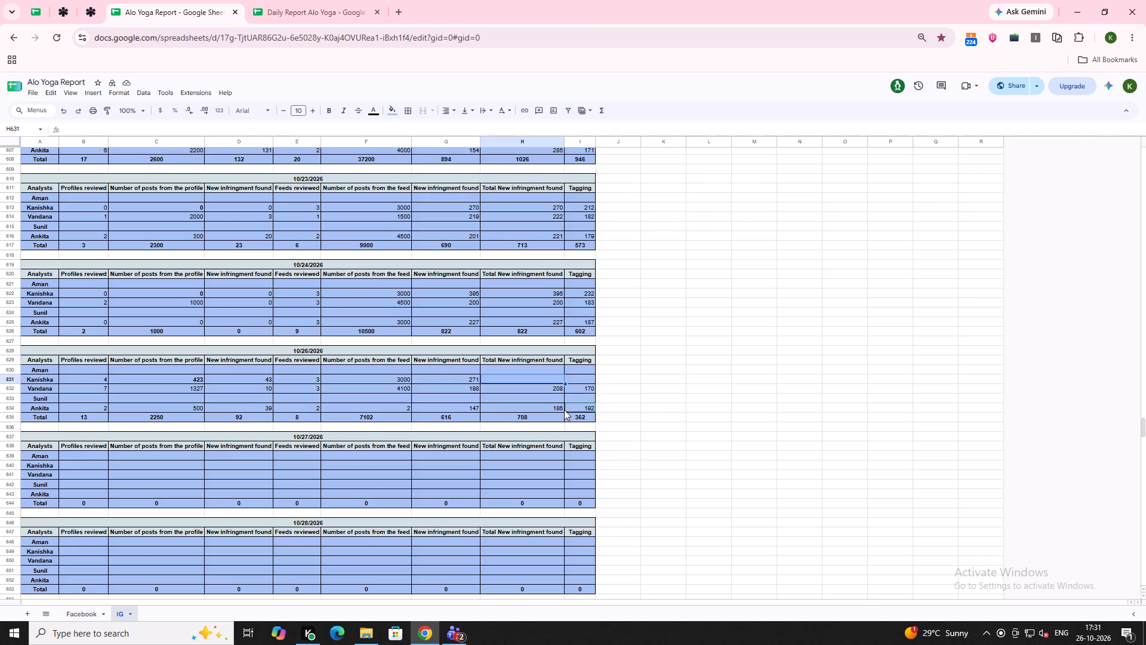
{"action": "type", "text": "314"}
{"action": "key", "text": "Right"}
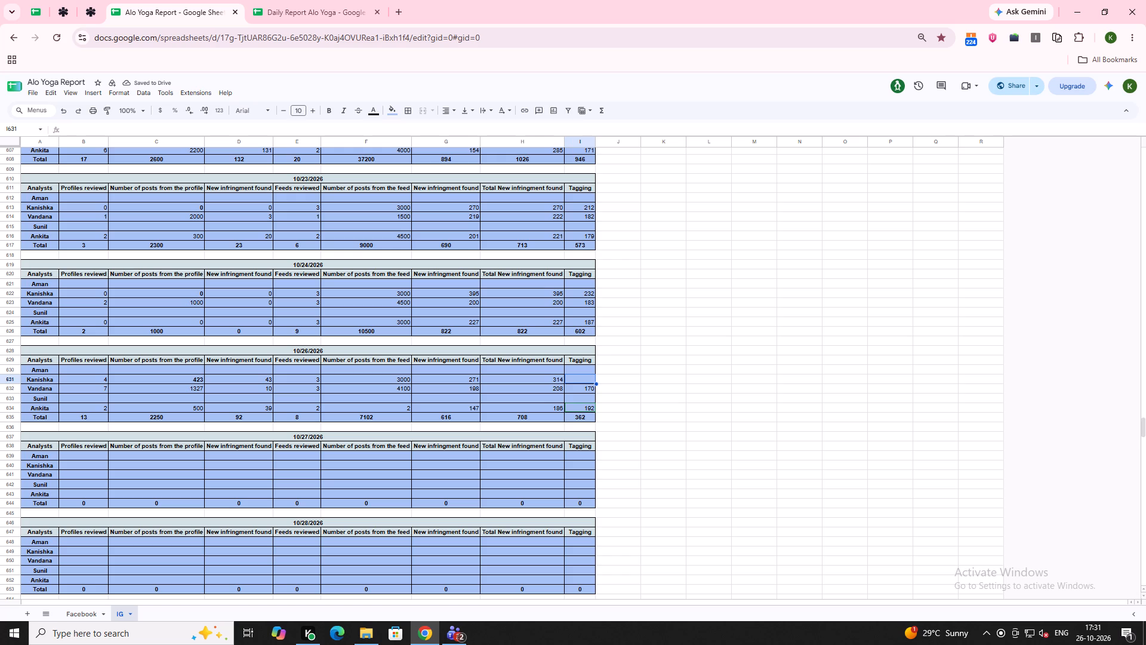
{"action": "type", "text": "224"}
{"action": "key", "text": "Right"}
{"action": "left_click", "coordinate": [639, 361]}
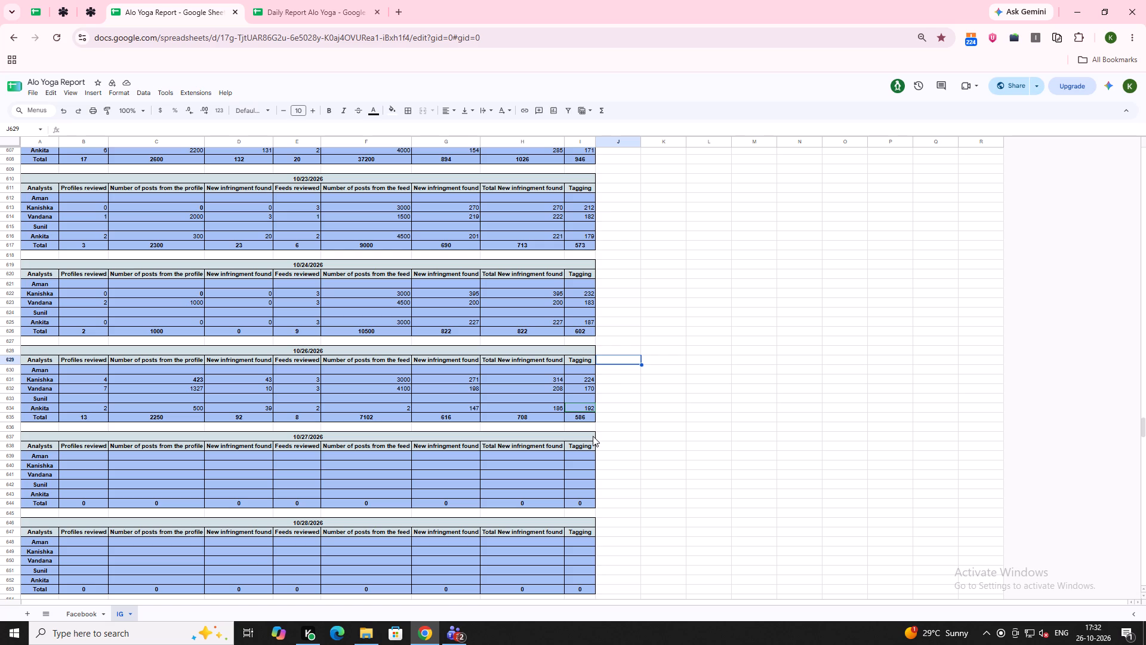
{"action": "left_click", "coordinate": [750, 367]}
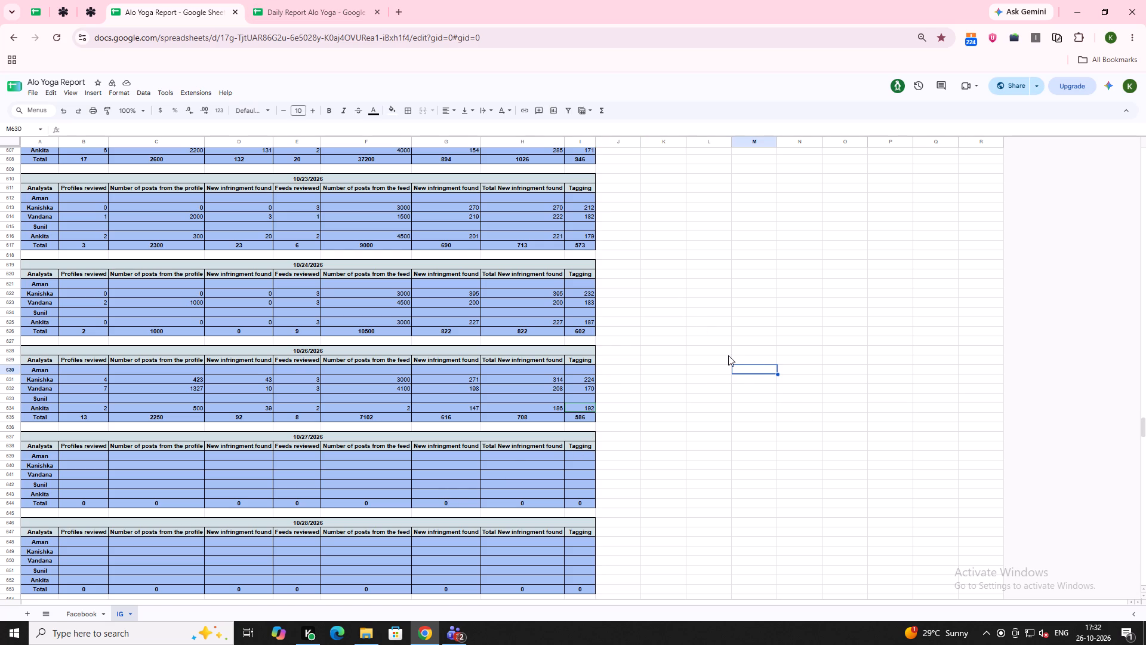
Open the Life At SunTec website, lifeatsuntec.com, in a new browser tab.
{"action": "key", "text": "ctrl+t"}
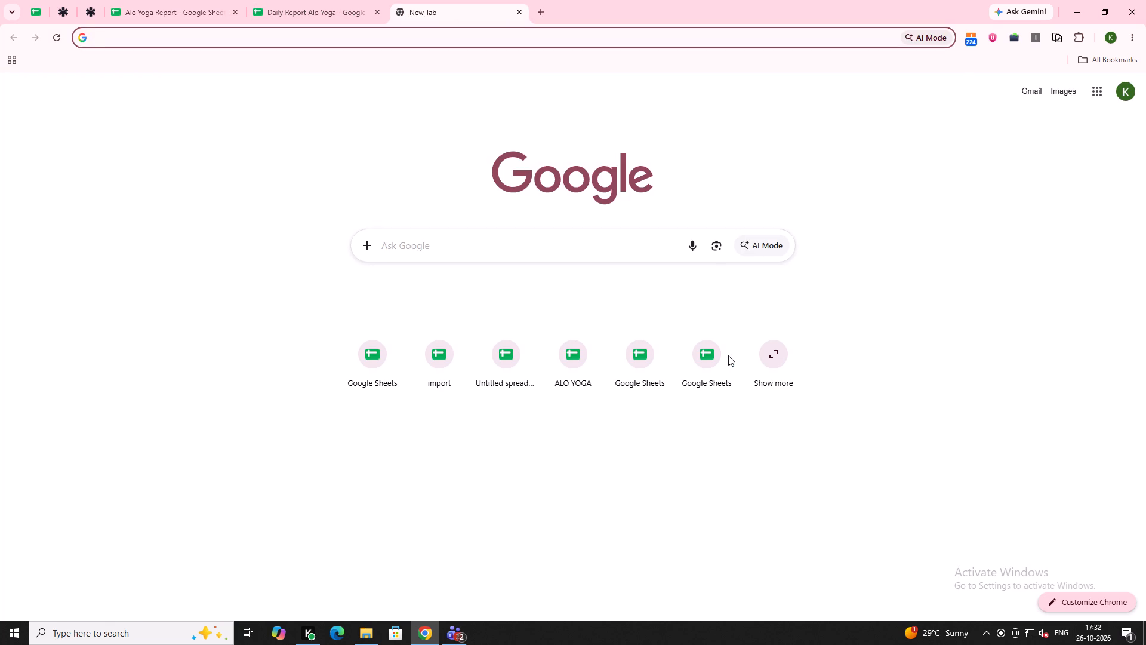
{"action": "type", "text": "li"}
{"action": "key", "text": "Return"}
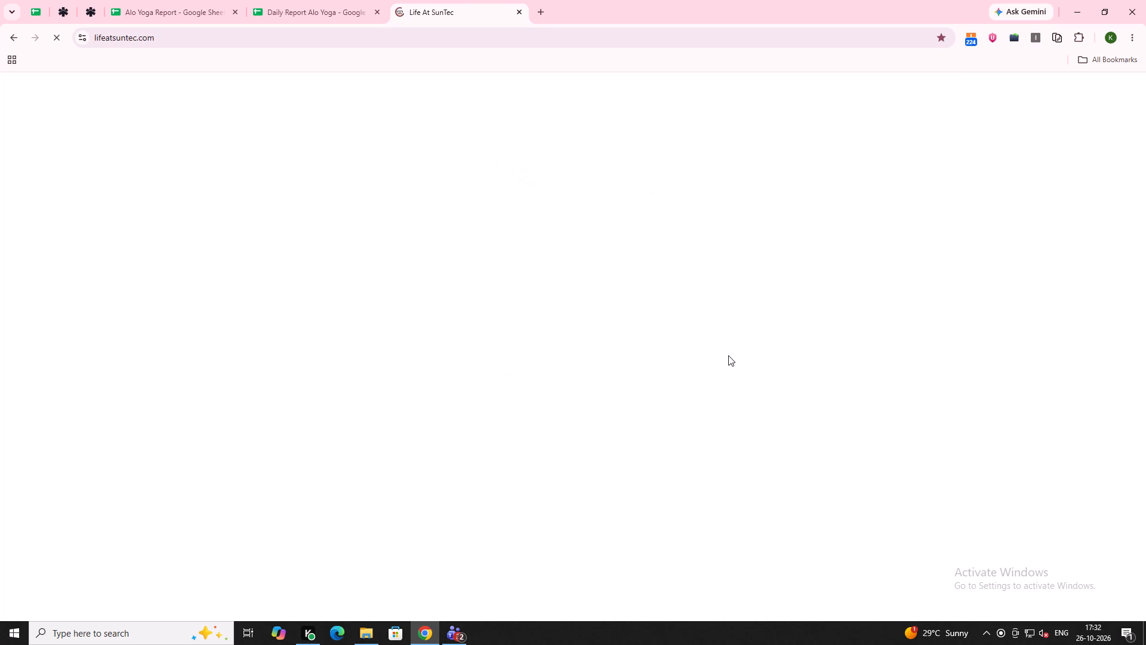
{"action": "key", "text": "Return"}
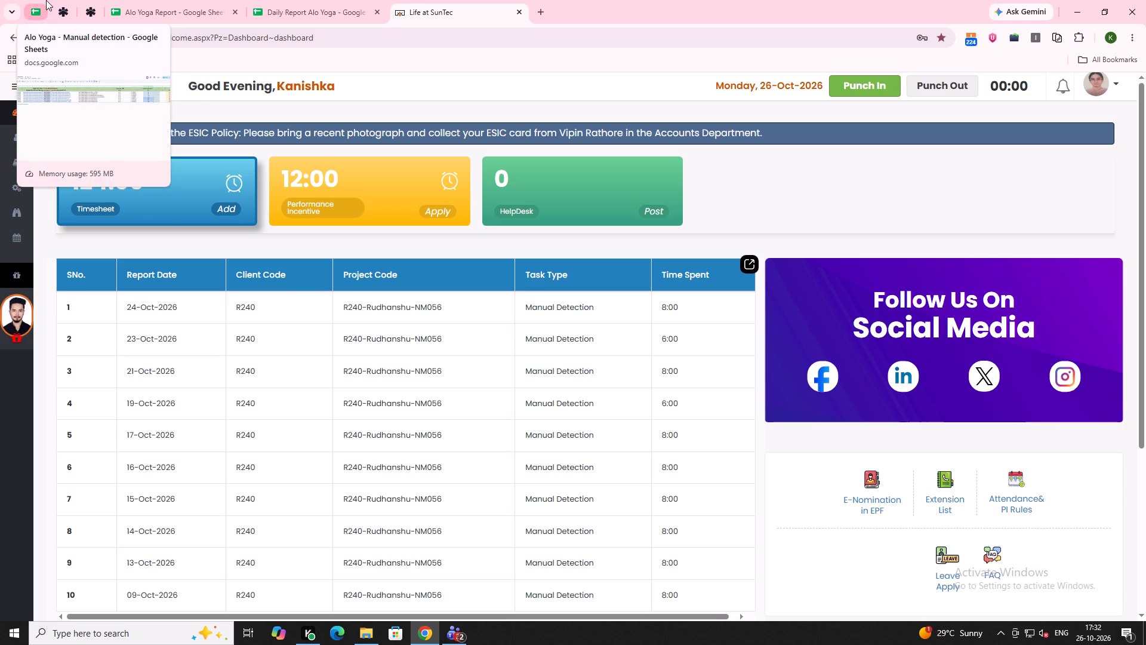
In the Manual detection spreadsheet's Kanishka sheet, reset the Select Date column filter to include all dates and blanks.
{"action": "left_click", "coordinate": [46, 0]}
{"action": "left_click", "coordinate": [747, 151]}
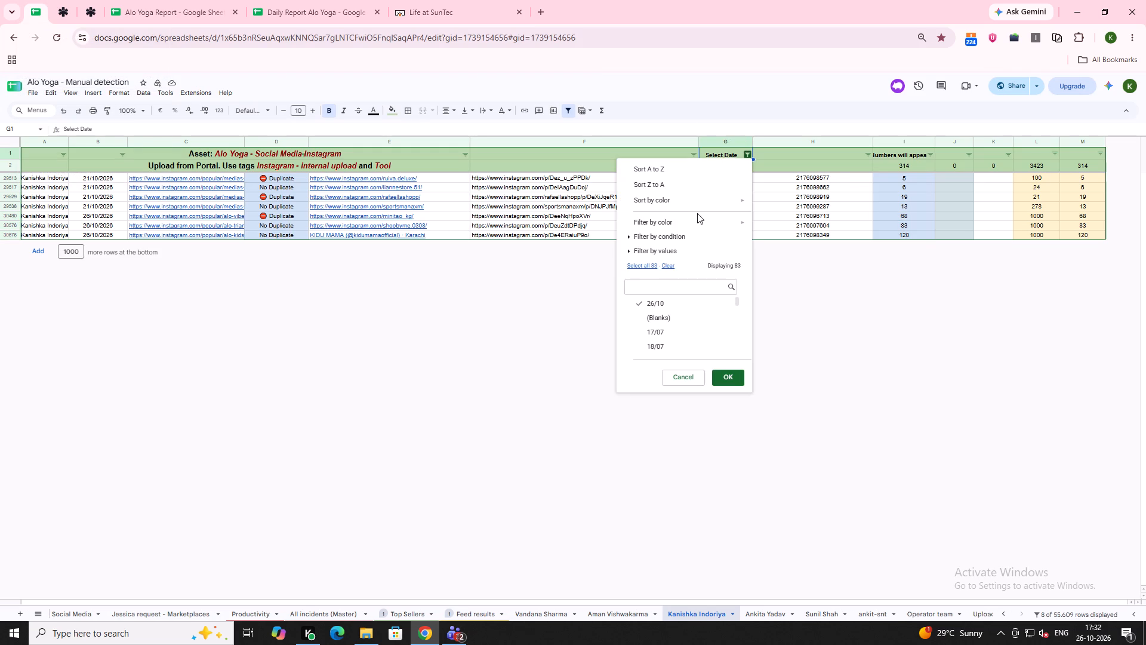
{"action": "left_click", "coordinate": [651, 263]}
{"action": "left_click", "coordinate": [732, 373]}
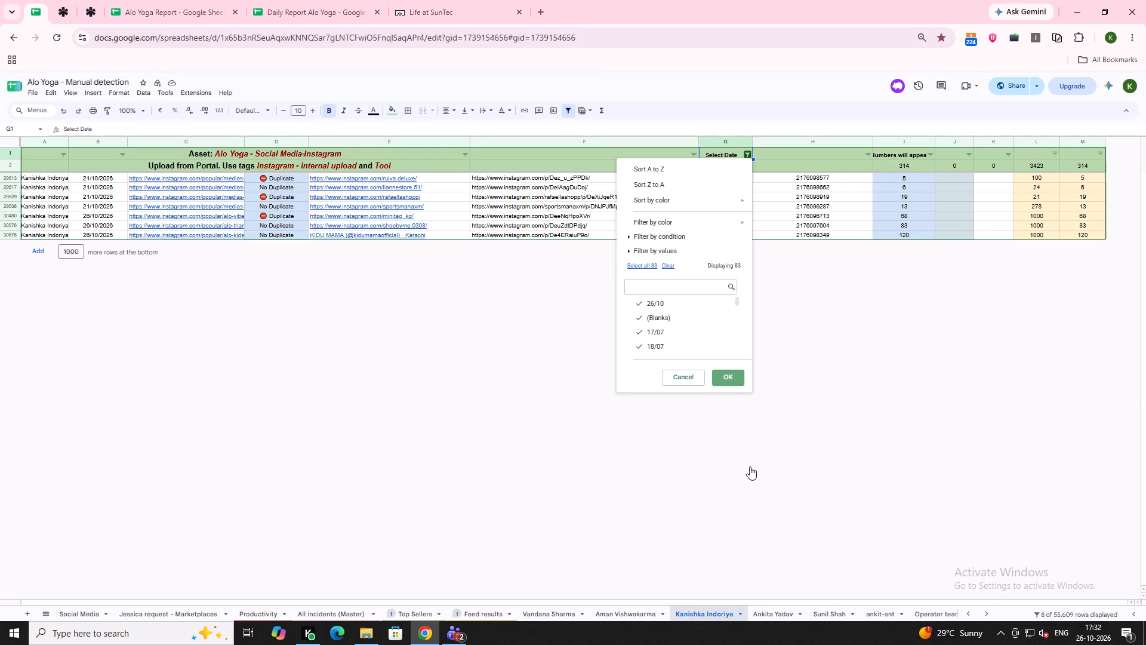
Examine the unfiltered rows of the Kanishka sheet through to the end of the 26/10/2026 entries, at the first rows without data.
{"action": "left_click", "coordinate": [567, 518]}
{"action": "scroll", "coordinate": [563, 518], "scroll_direction": "down", "scroll_amount": 17}
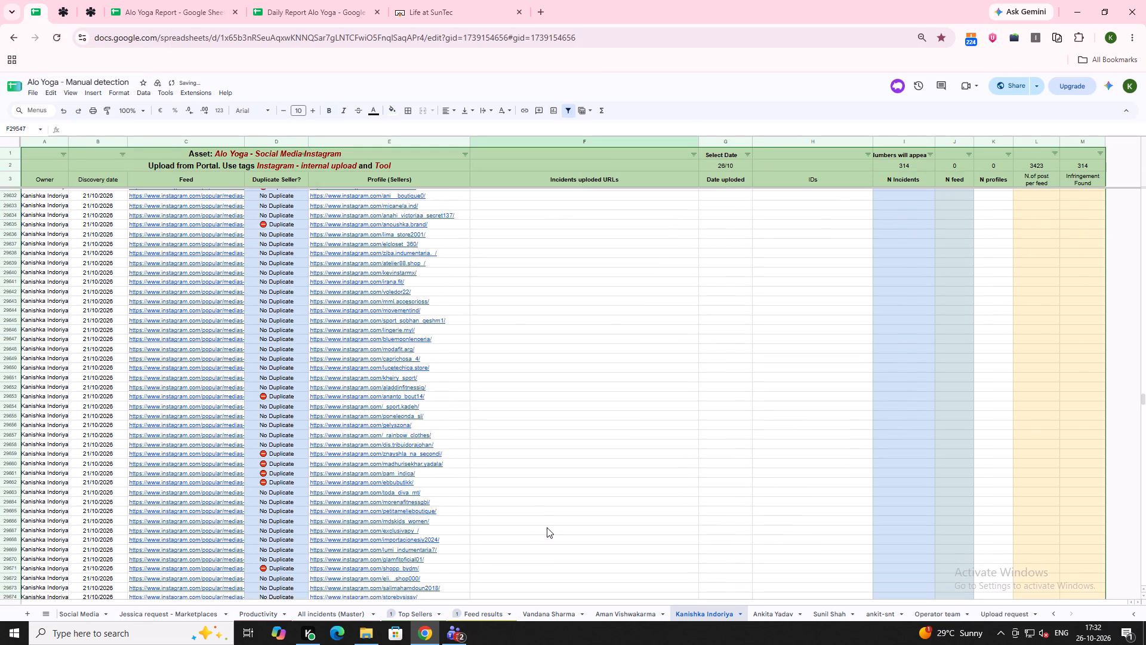
{"action": "scroll", "coordinate": [547, 527], "scroll_direction": "down", "scroll_amount": 20}
{"action": "scroll", "coordinate": [547, 527], "scroll_direction": "down", "scroll_amount": 8}
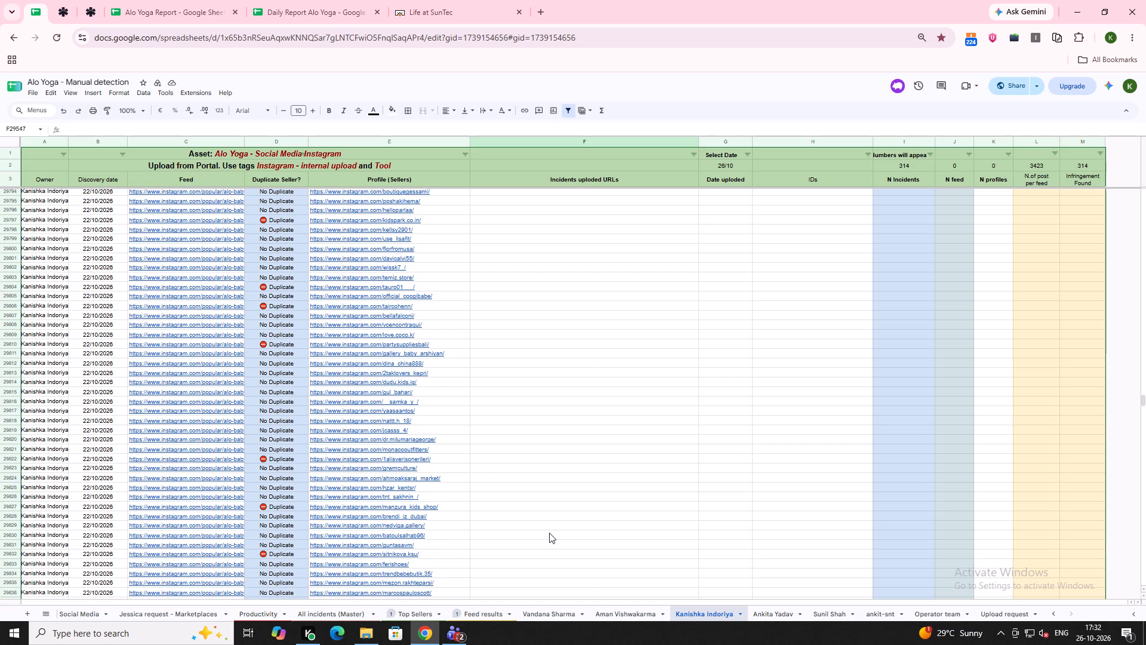
{"action": "scroll", "coordinate": [565, 468], "scroll_direction": "down", "scroll_amount": 6}
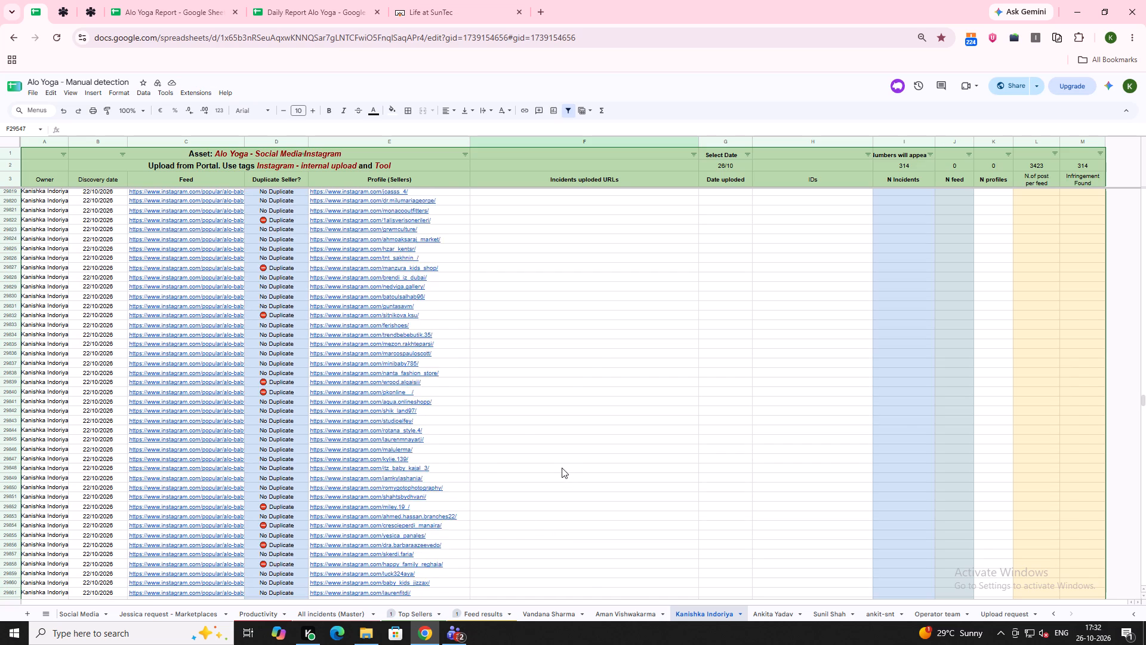
{"action": "scroll", "coordinate": [562, 468], "scroll_direction": "down", "scroll_amount": 20}
{"action": "scroll", "coordinate": [562, 468], "scroll_direction": "down", "scroll_amount": 17}
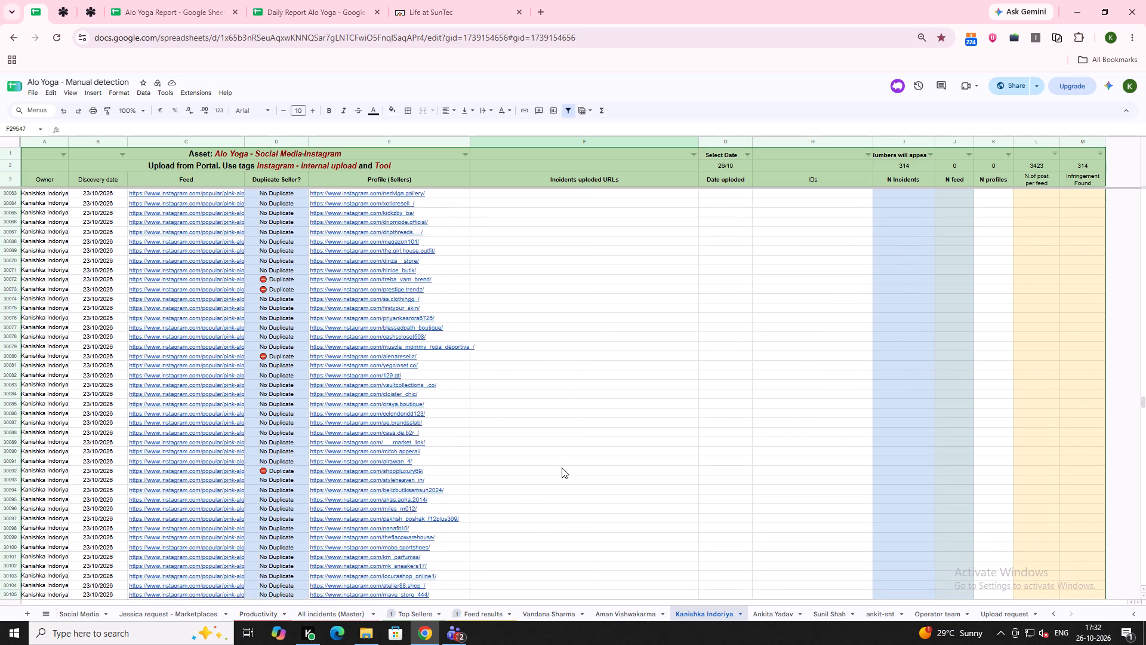
{"action": "scroll", "coordinate": [562, 468], "scroll_direction": "down", "scroll_amount": 17}
{"action": "scroll", "coordinate": [563, 465], "scroll_direction": "down", "scroll_amount": 6}
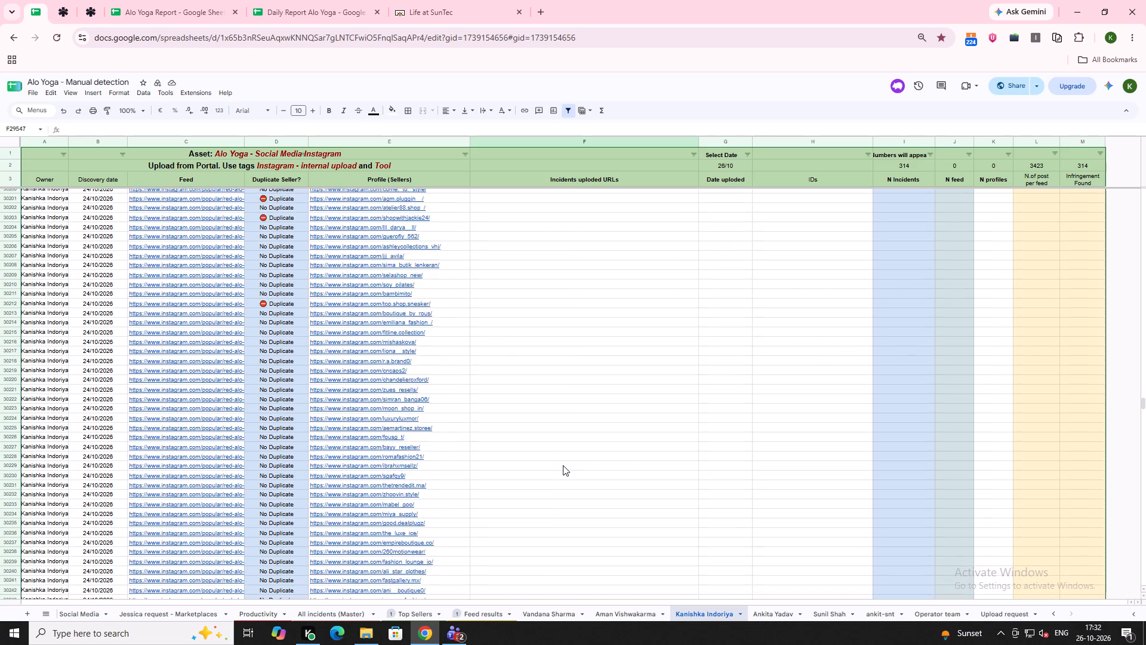
{"action": "scroll", "coordinate": [563, 465], "scroll_direction": "down", "scroll_amount": 7}
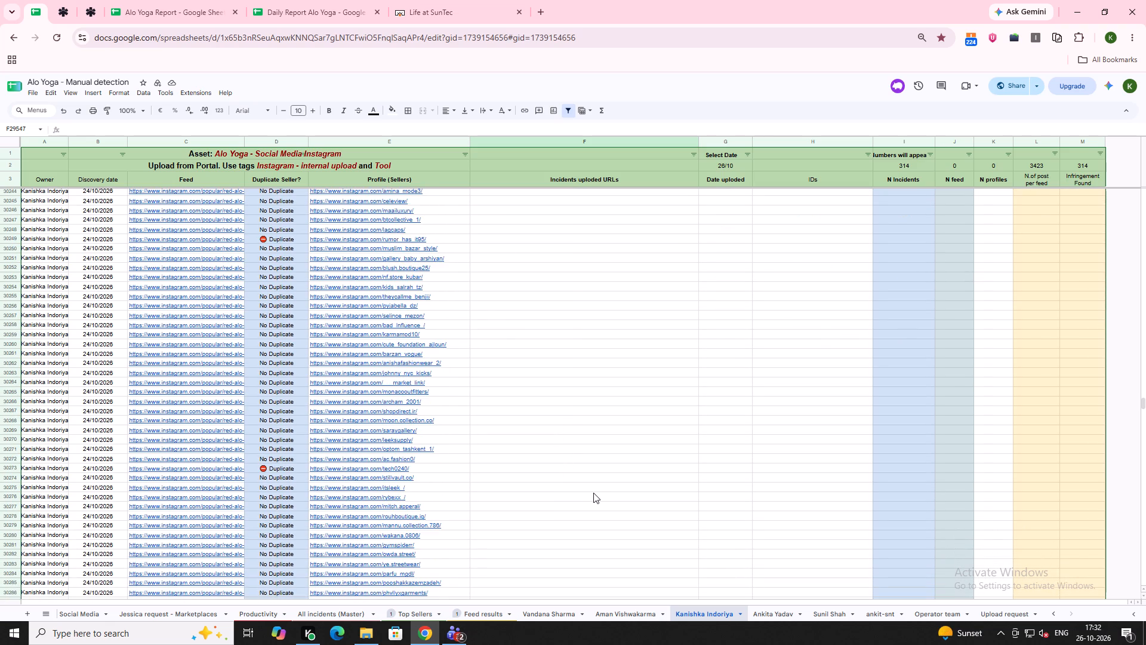
{"action": "scroll", "coordinate": [593, 494], "scroll_direction": "down", "scroll_amount": 20}
{"action": "scroll", "coordinate": [593, 494], "scroll_direction": "down", "scroll_amount": 9}
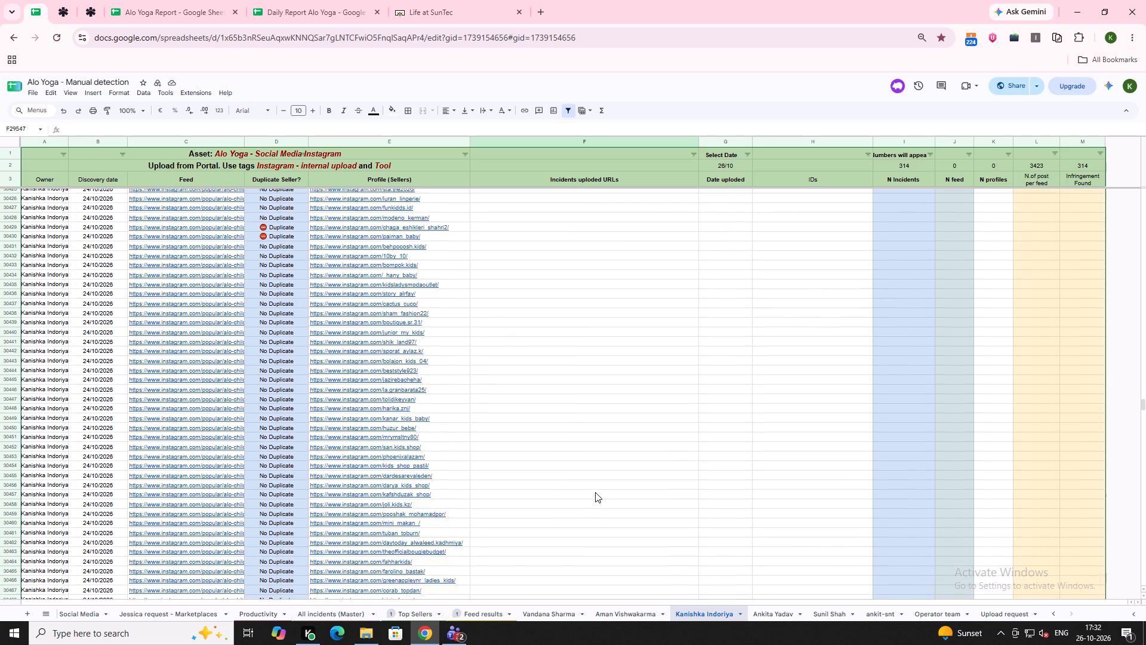
{"action": "scroll", "coordinate": [595, 492], "scroll_direction": "down", "scroll_amount": 20}
{"action": "scroll", "coordinate": [595, 492], "scroll_direction": "down", "scroll_amount": 20}
{"action": "scroll", "coordinate": [595, 492], "scroll_direction": "down", "scroll_amount": 5}
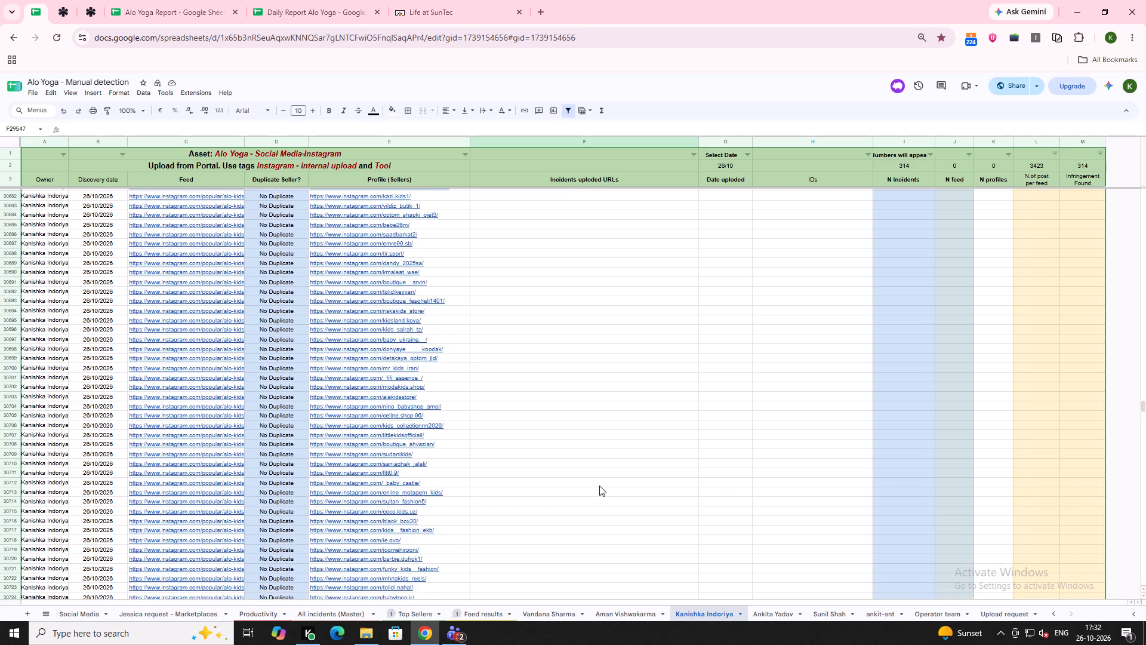
{"action": "scroll", "coordinate": [599, 486], "scroll_direction": "down", "scroll_amount": 20}
{"action": "scroll", "coordinate": [599, 486], "scroll_direction": "down", "scroll_amount": 2}
{"action": "scroll", "coordinate": [599, 486], "scroll_direction": "up", "scroll_amount": 11}
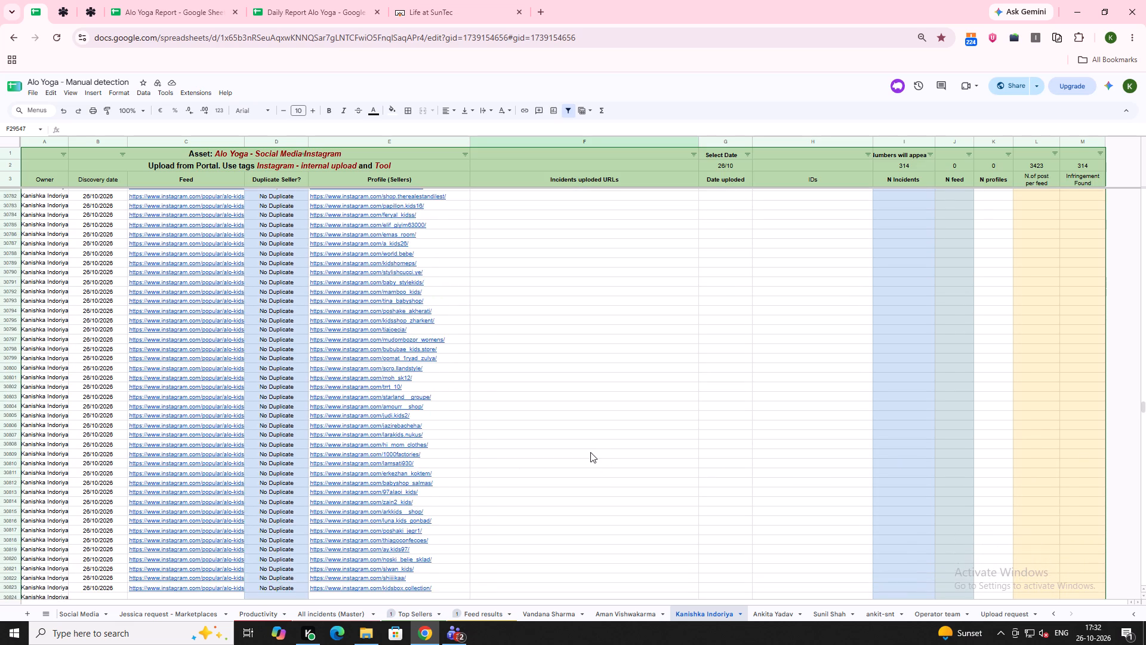
{"action": "scroll", "coordinate": [598, 487], "scroll_direction": "down", "scroll_amount": 3}
{"action": "left_click", "coordinate": [579, 431]}
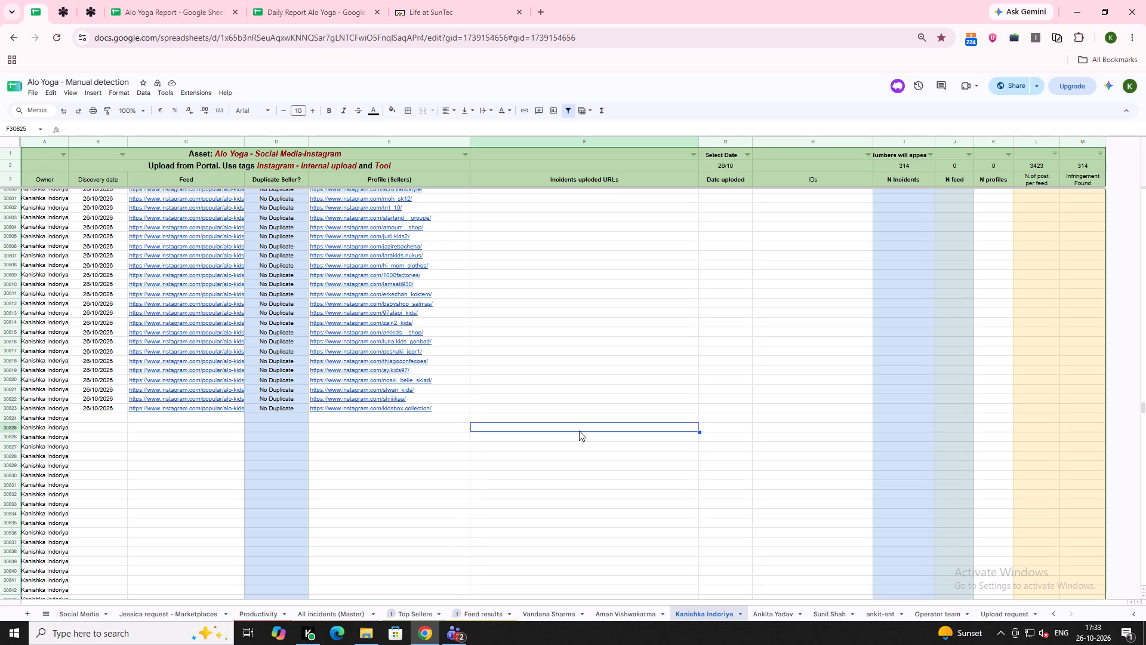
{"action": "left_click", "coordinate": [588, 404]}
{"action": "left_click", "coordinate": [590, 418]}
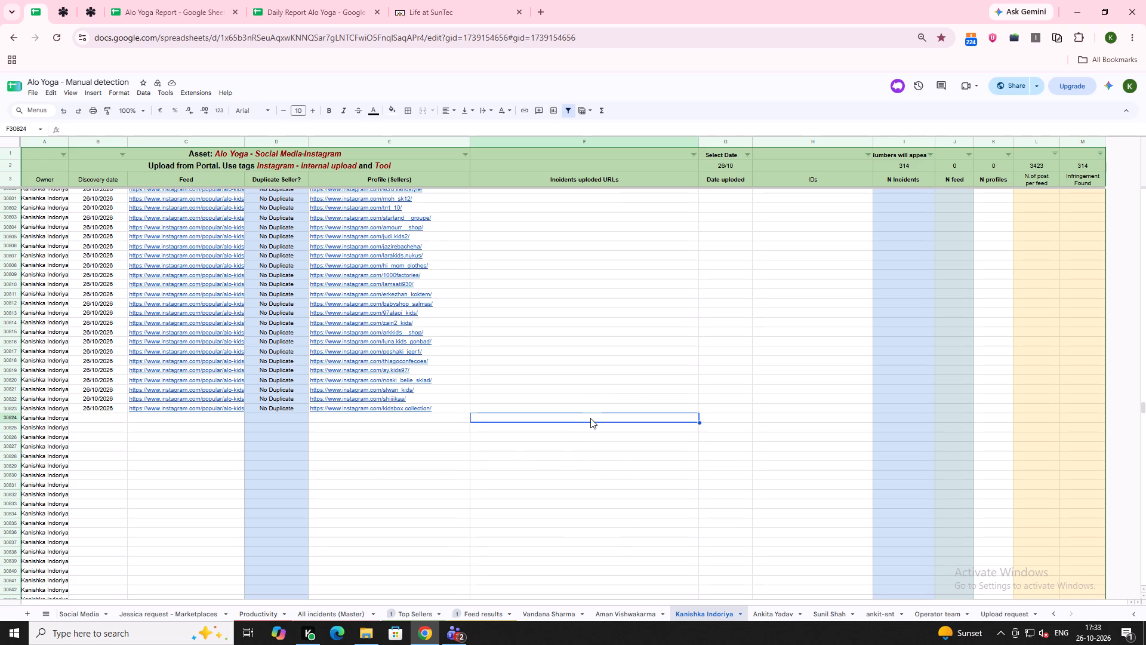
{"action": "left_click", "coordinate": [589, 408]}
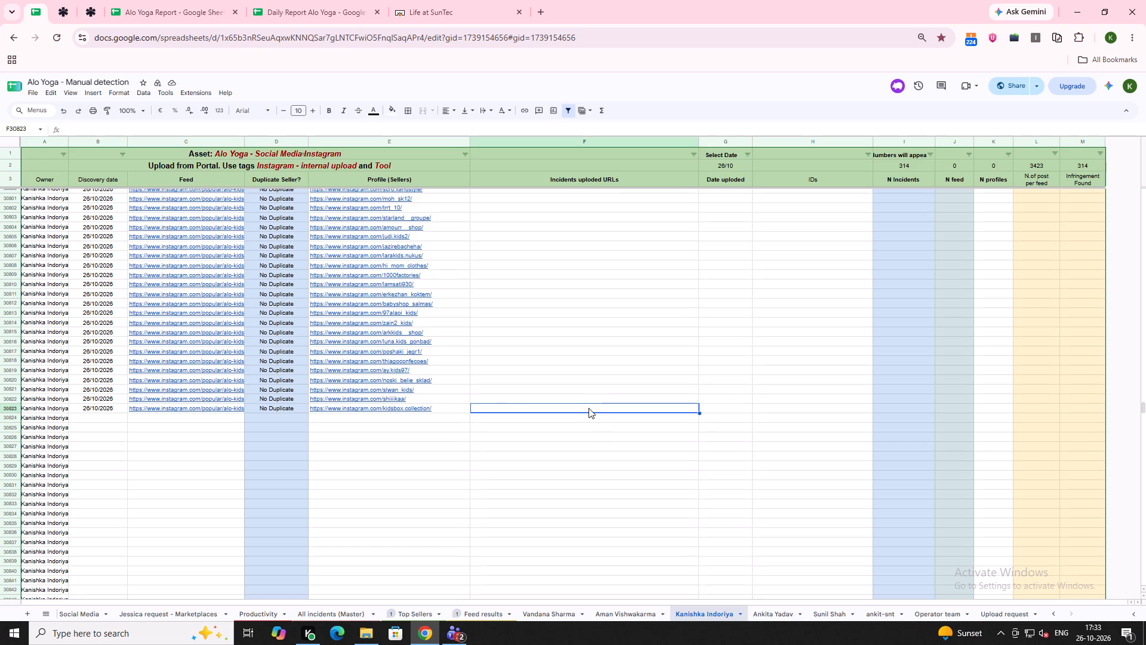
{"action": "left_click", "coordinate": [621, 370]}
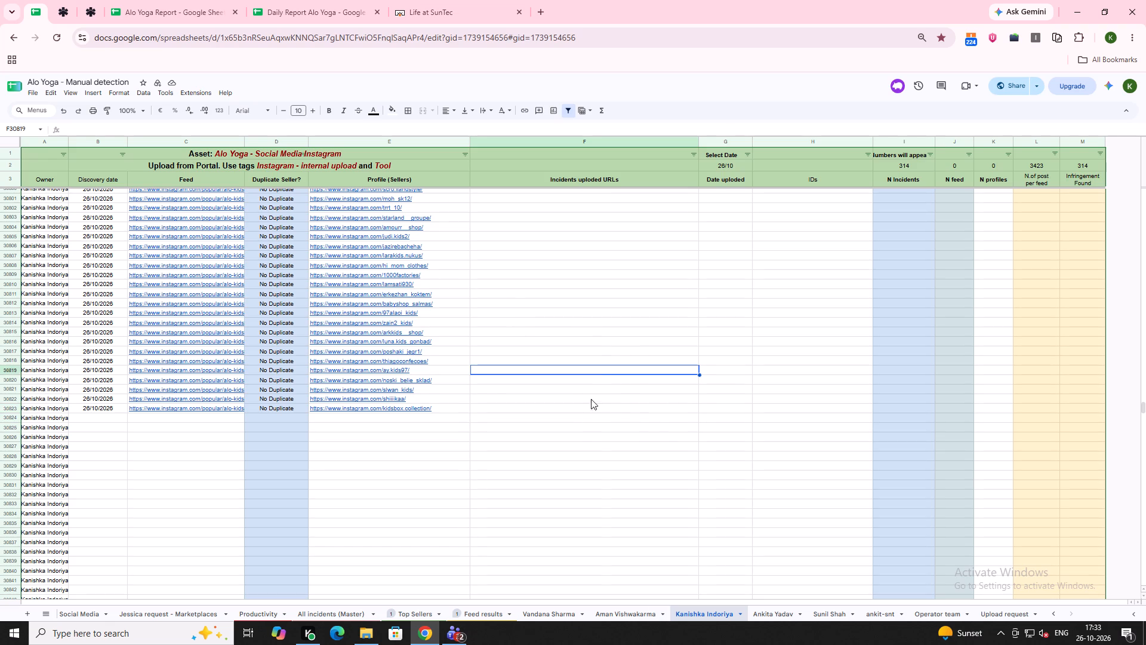
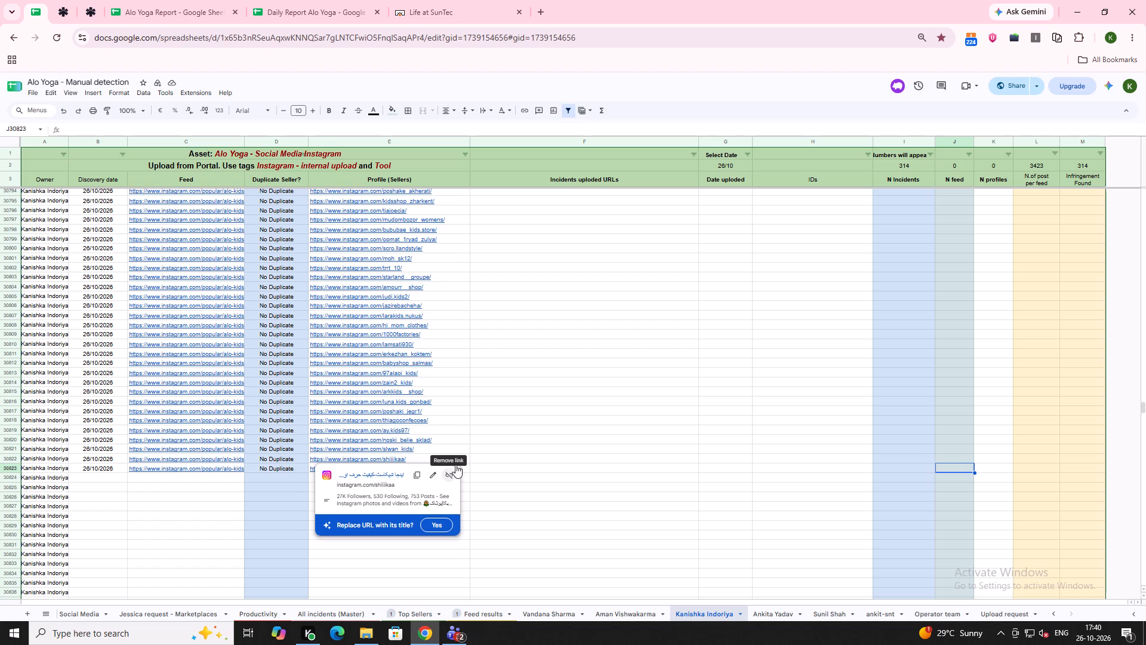
Switch the browser window showing the Alo Yoga Manual detection spreadsheet to full-screen view.
{"action": "key", "text": "F11"}
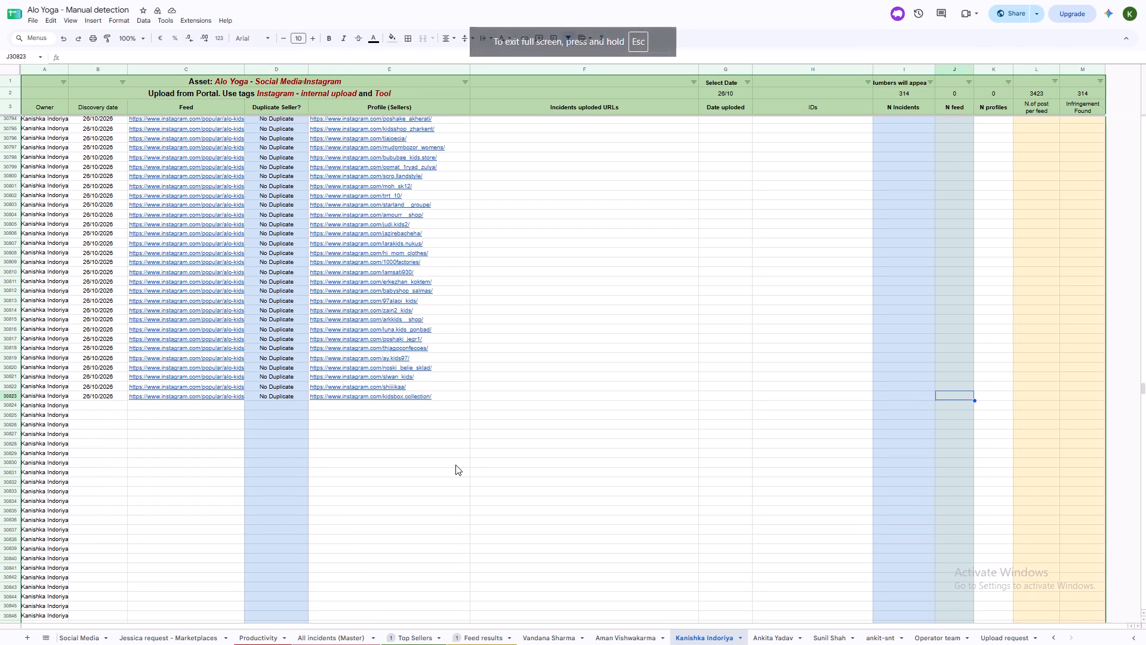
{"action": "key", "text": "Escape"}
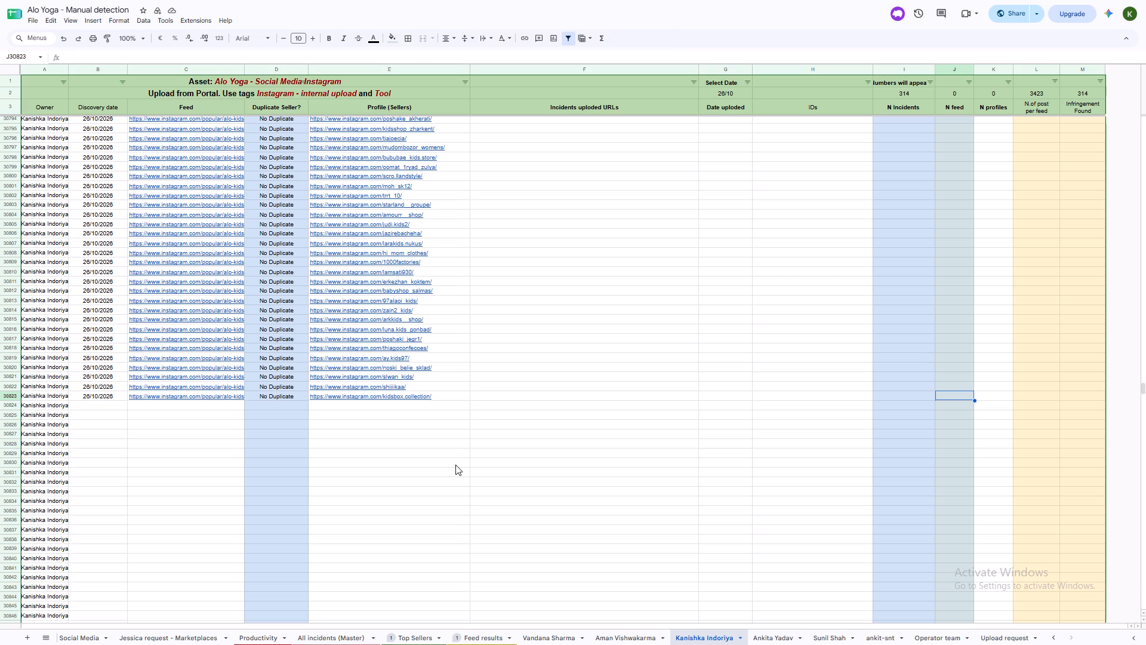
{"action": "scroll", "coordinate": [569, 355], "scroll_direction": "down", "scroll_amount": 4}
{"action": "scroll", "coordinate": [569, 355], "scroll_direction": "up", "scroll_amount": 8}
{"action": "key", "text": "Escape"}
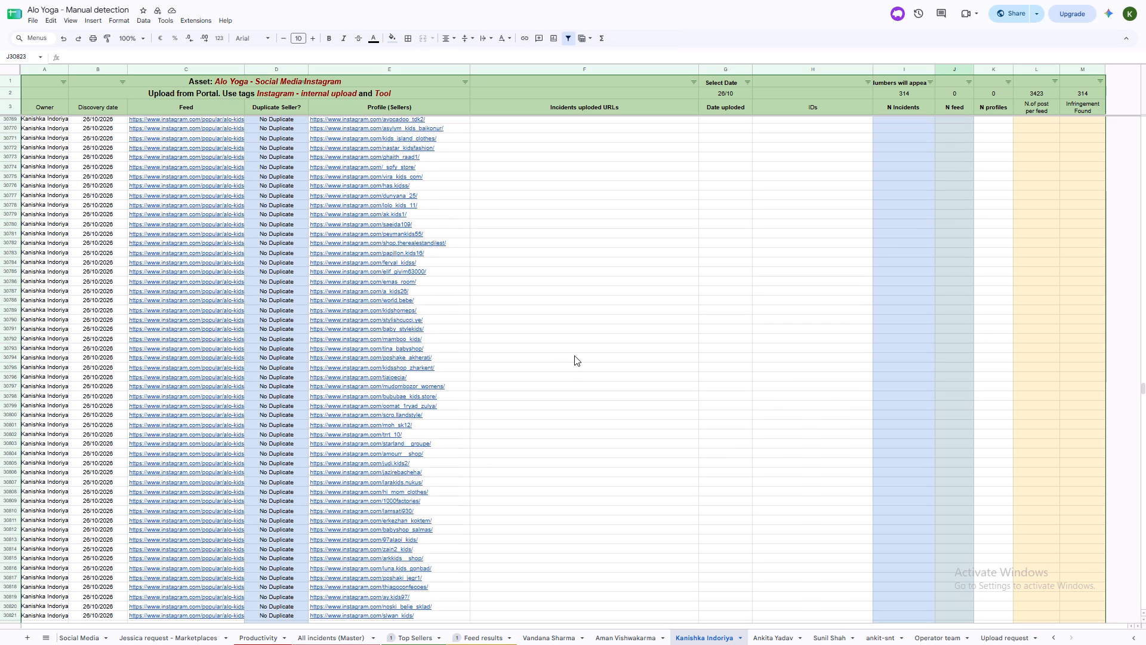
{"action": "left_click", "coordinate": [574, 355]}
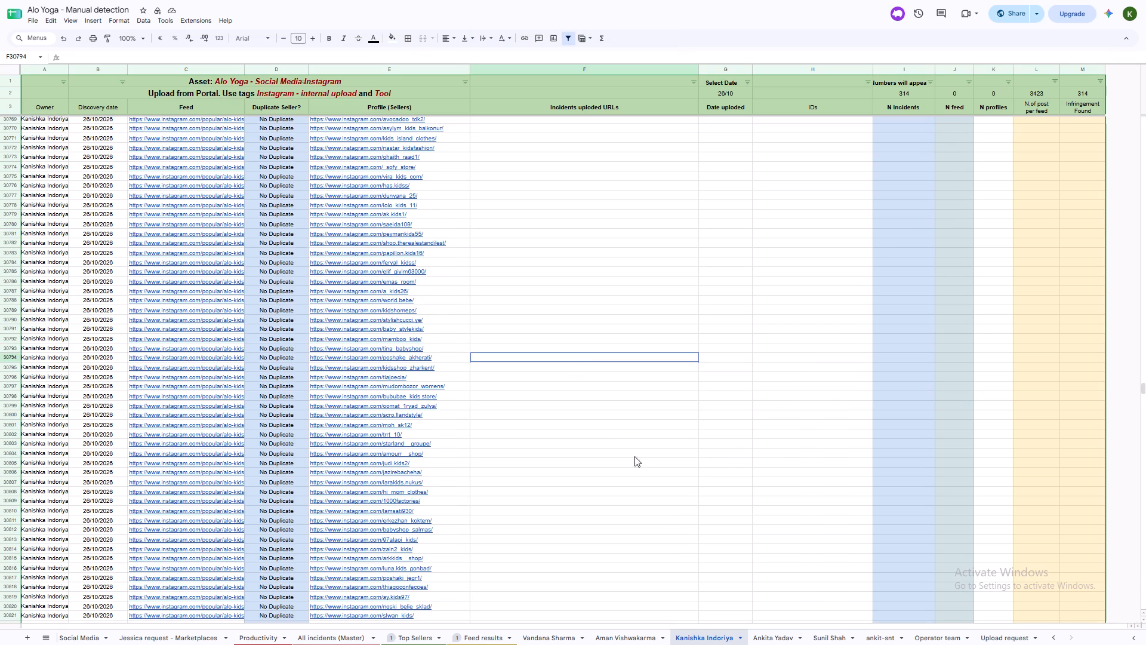
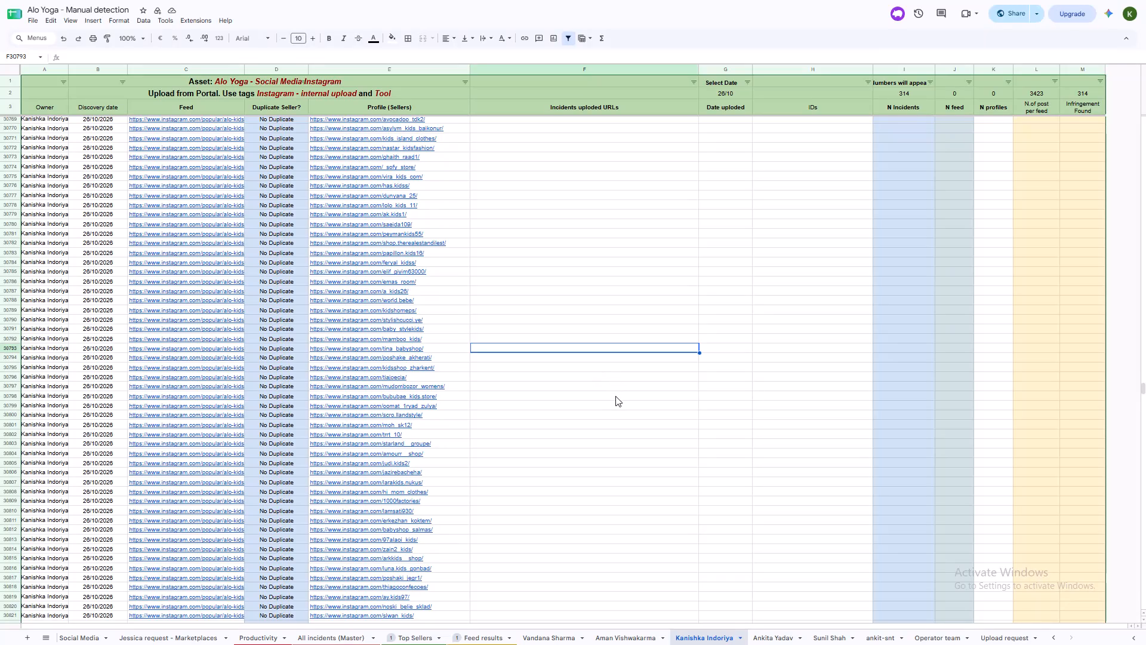
Switch from the Alo Yoga spreadsheet to the File Explorer window showing the 2-AloOCR folder.
{"action": "key", "text": "alt+Tab"}
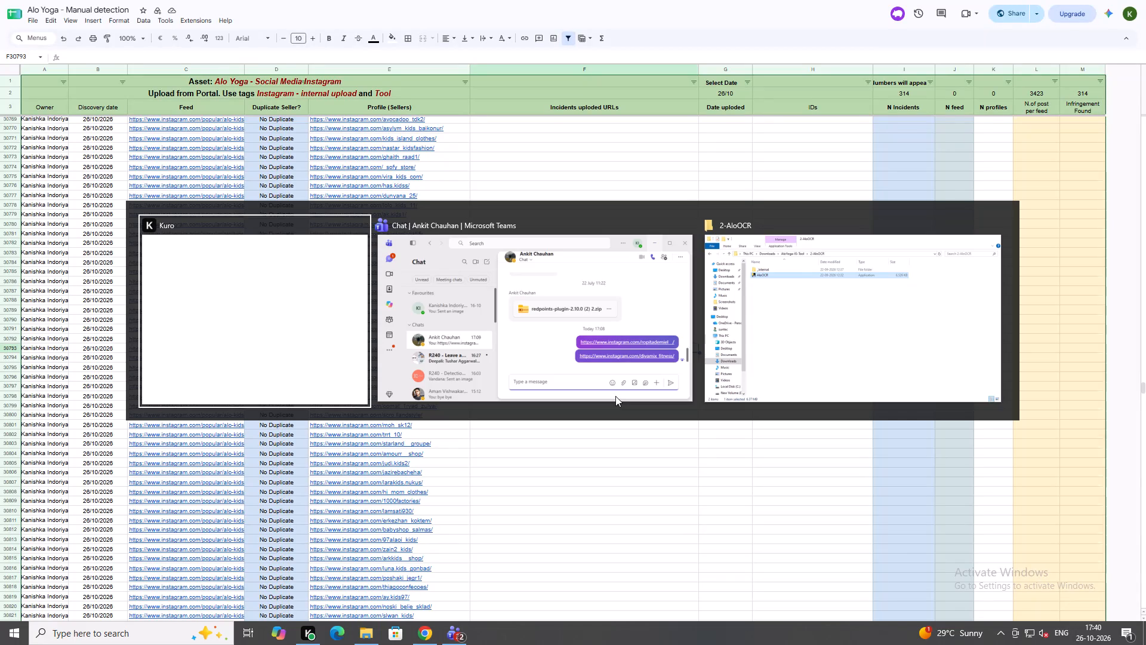
{"action": "key", "text": "alt+Tab"}
{"action": "key", "text": "alt+Tab"}
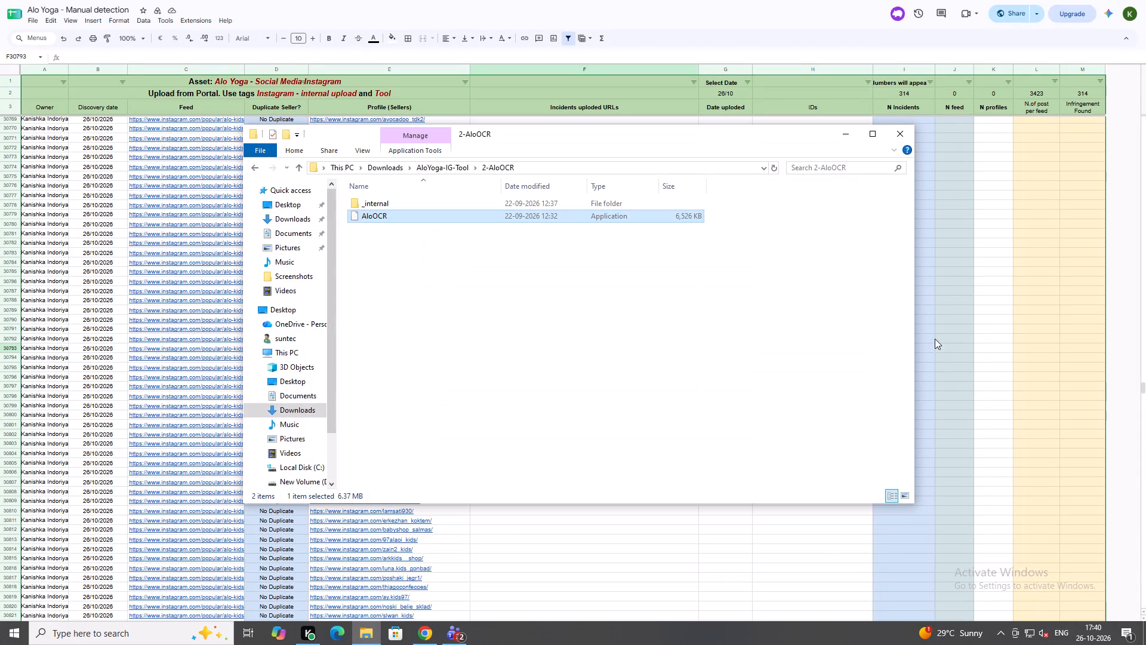
Close the File Explorer window showing the 2-AloOCR folder.
{"action": "left_click", "coordinate": [900, 134]}
Switch from the Alo Yoga - Manual detection spreadsheet to another open application window.
{"action": "key", "text": "alt+Tab"}
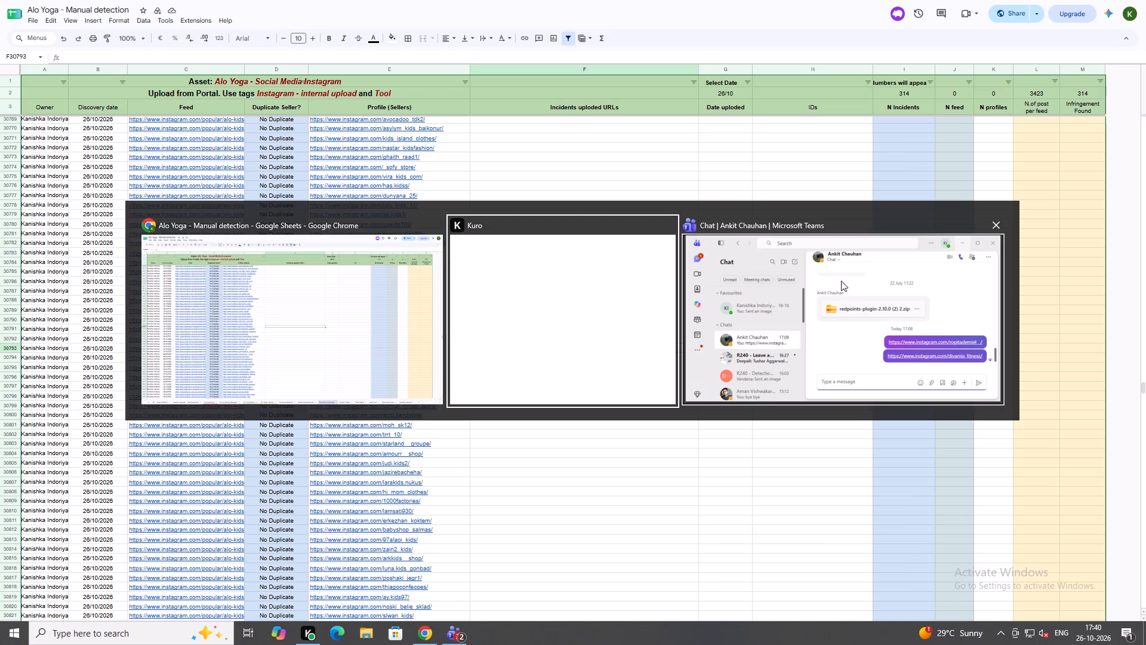
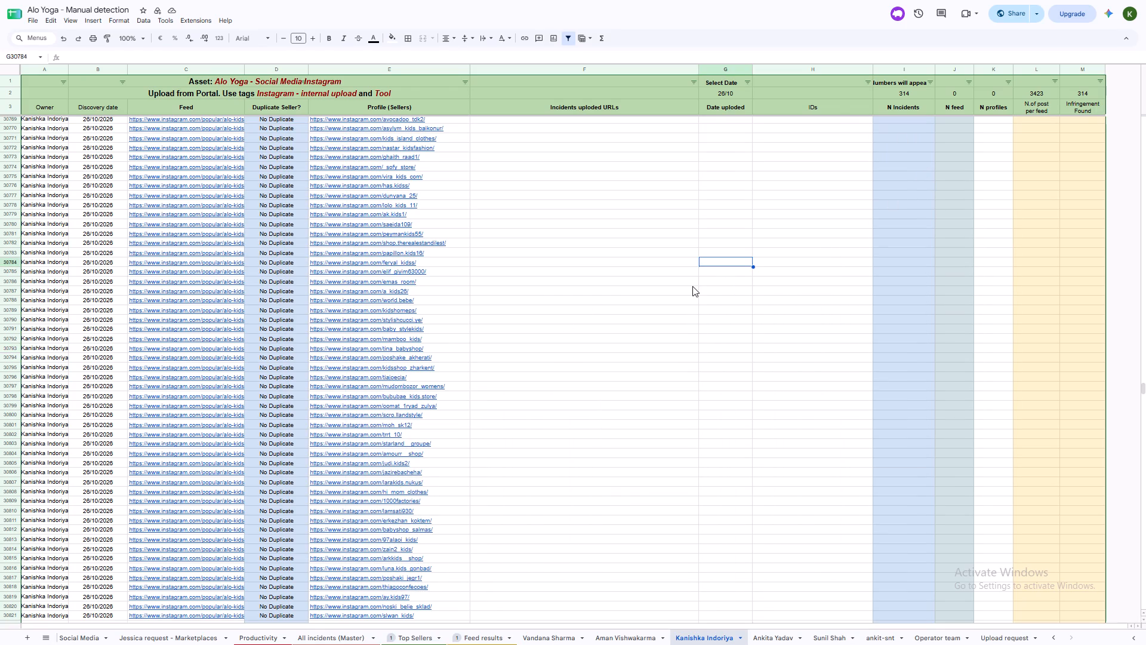
Exit full-screen view of the Alo Yoga Manual detection spreadsheet.
{"action": "key", "text": "Escape"}
{"action": "key", "text": "Escape"}
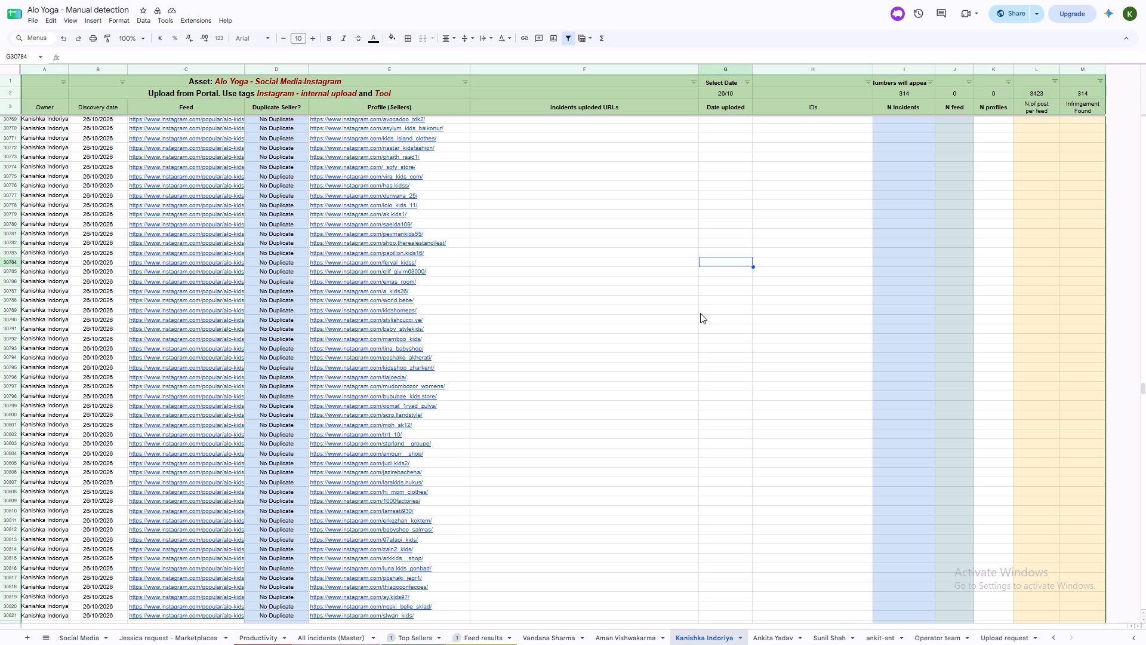
{"action": "left_click", "coordinate": [688, 303]}
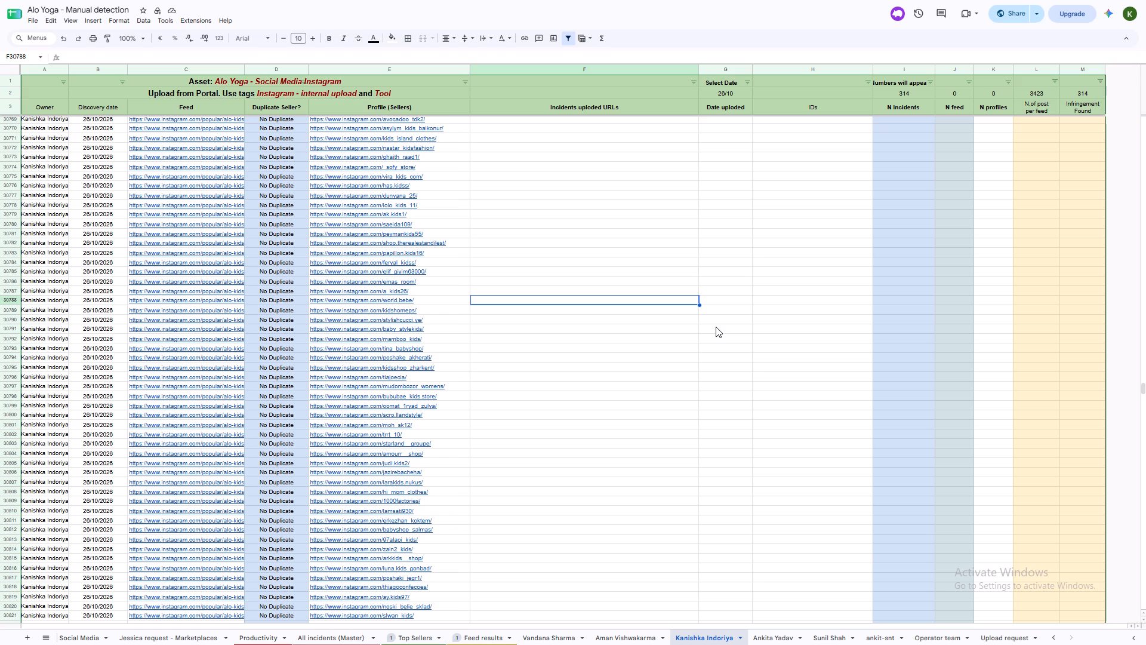
{"action": "key", "text": "F11"}
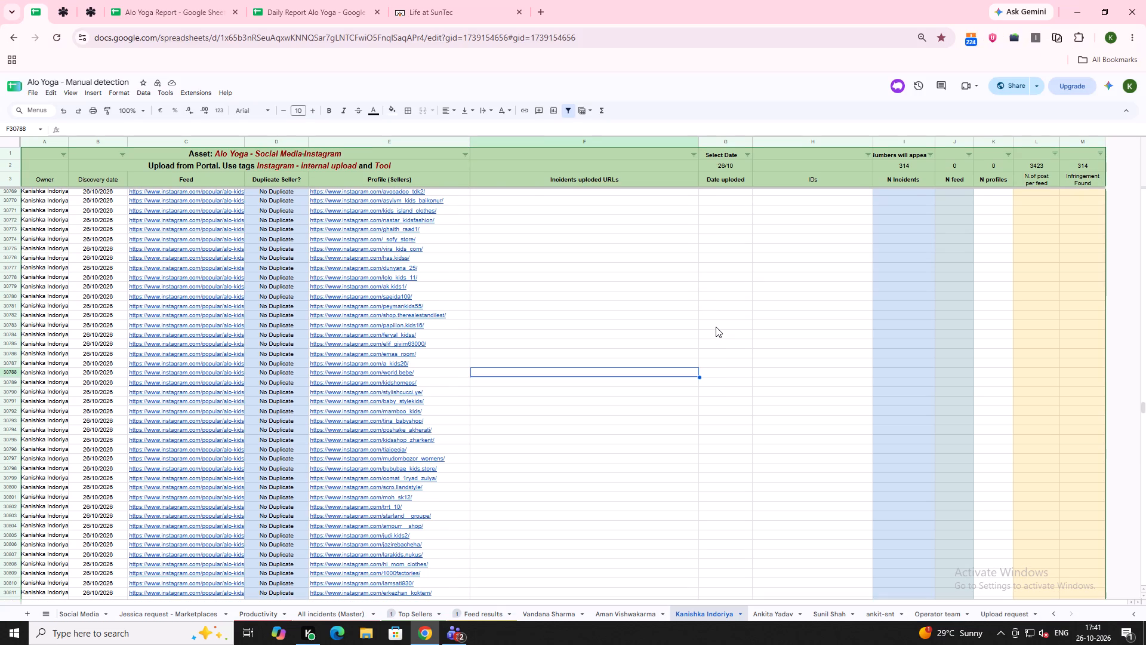